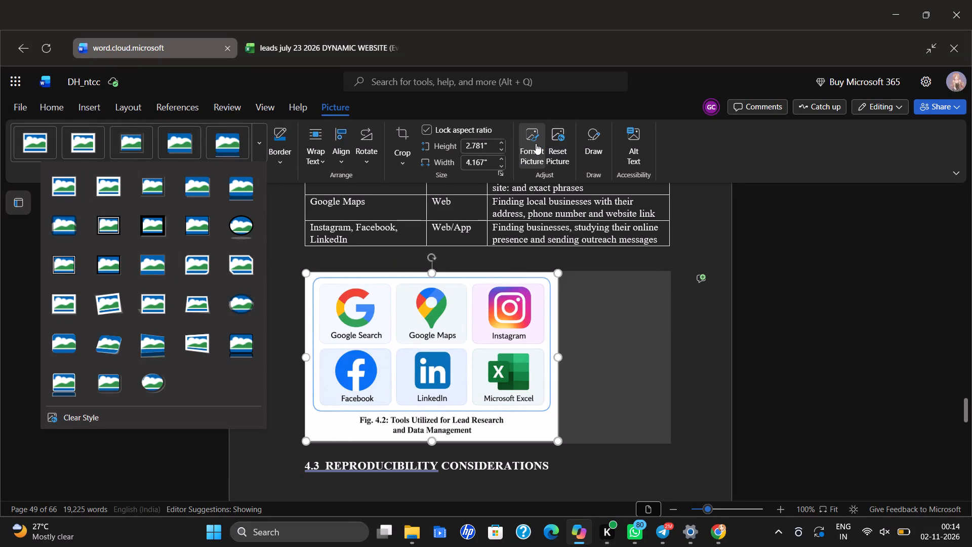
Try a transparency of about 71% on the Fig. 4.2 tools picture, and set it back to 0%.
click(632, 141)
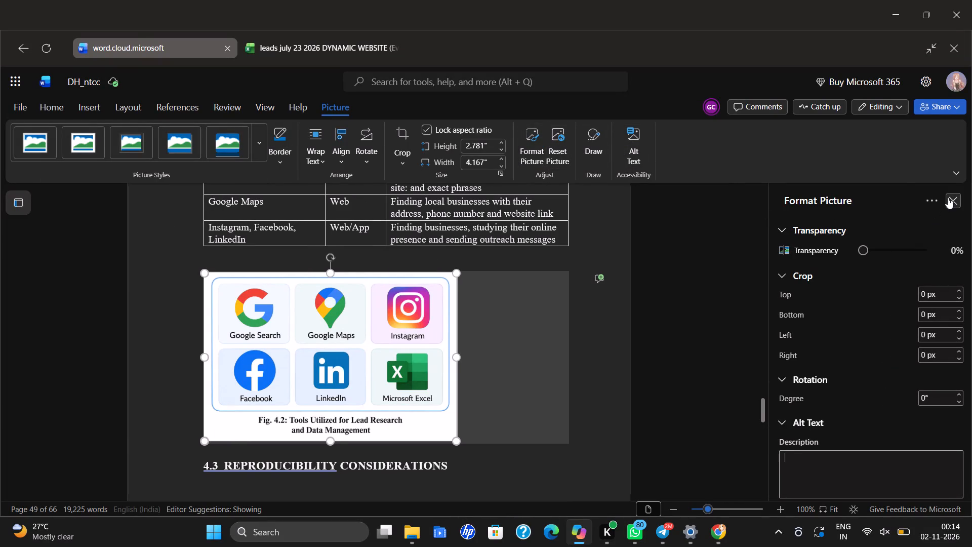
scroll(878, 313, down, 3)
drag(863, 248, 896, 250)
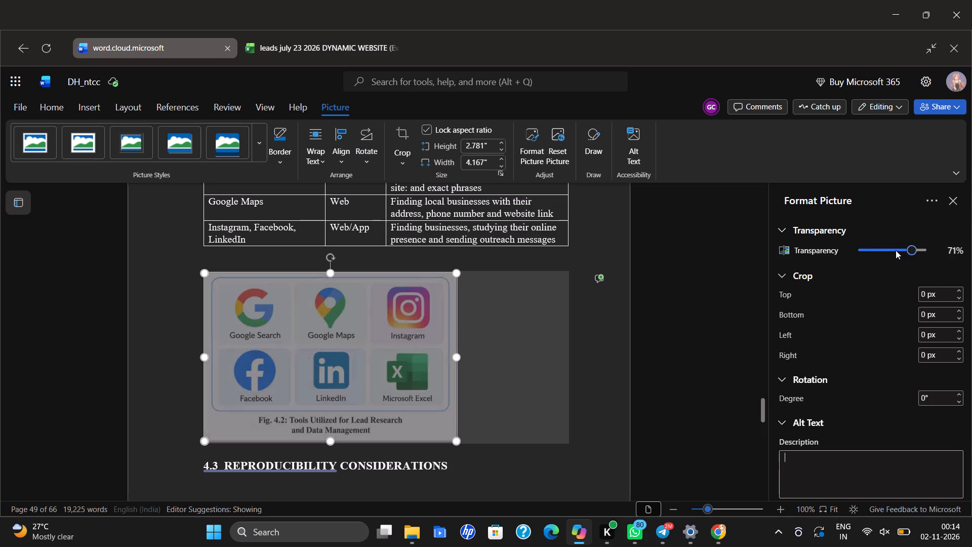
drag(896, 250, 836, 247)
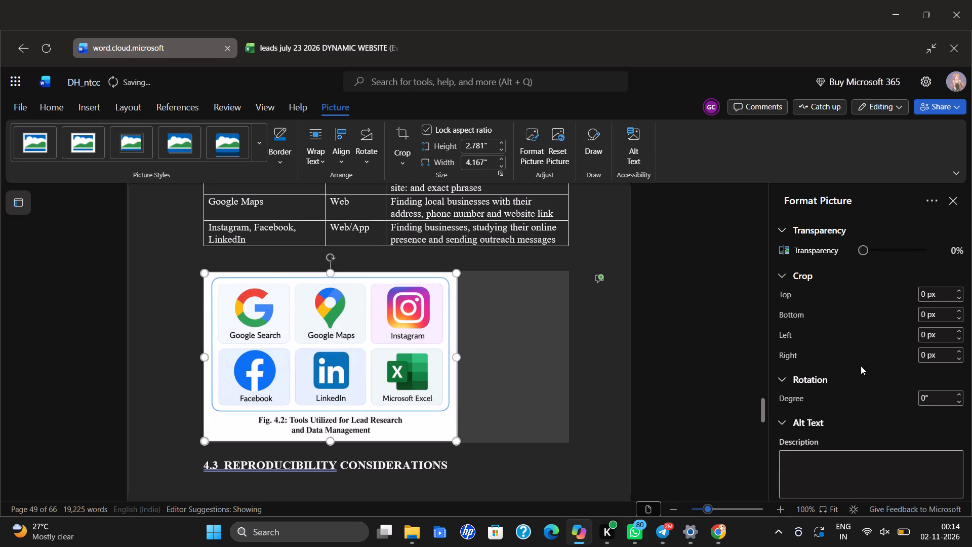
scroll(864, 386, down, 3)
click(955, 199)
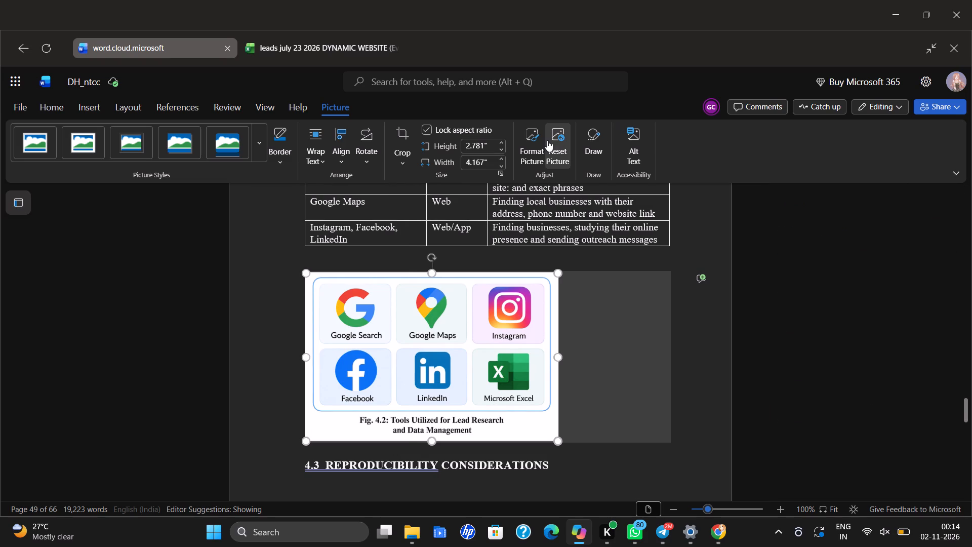
Open the Format Picture options for the Fig. 4.2 tools picture.
click(532, 142)
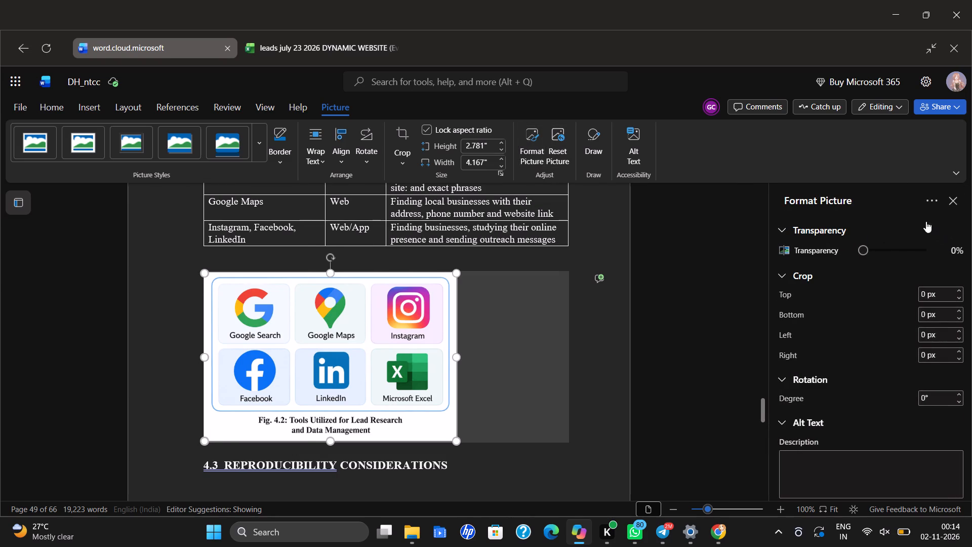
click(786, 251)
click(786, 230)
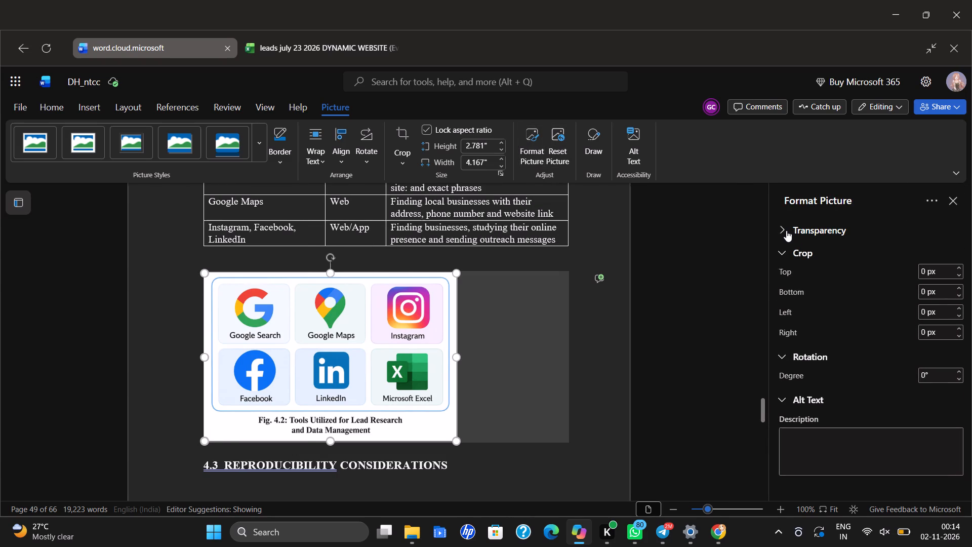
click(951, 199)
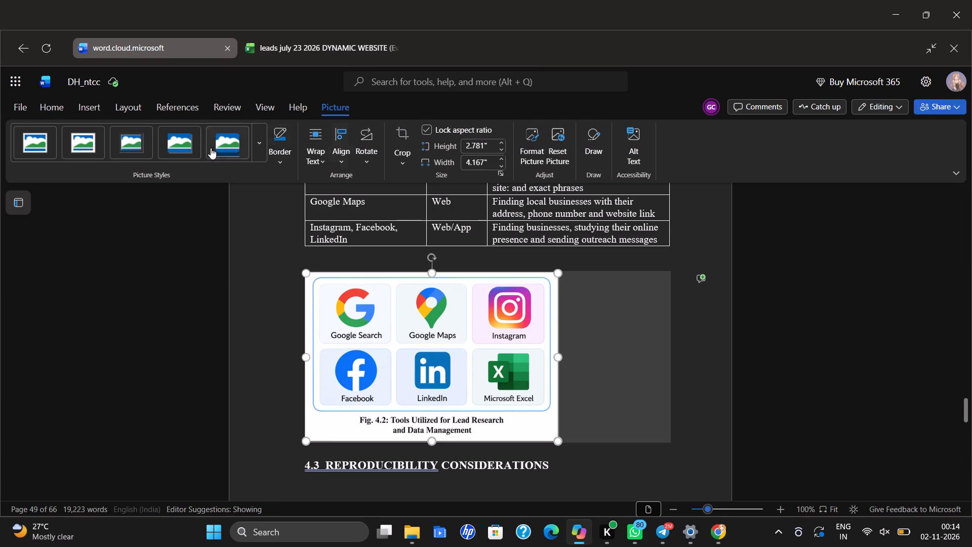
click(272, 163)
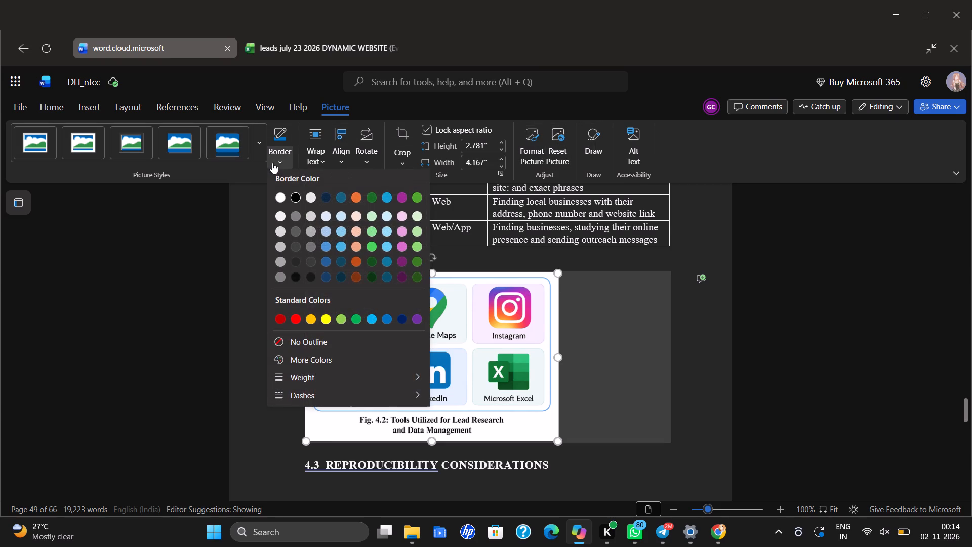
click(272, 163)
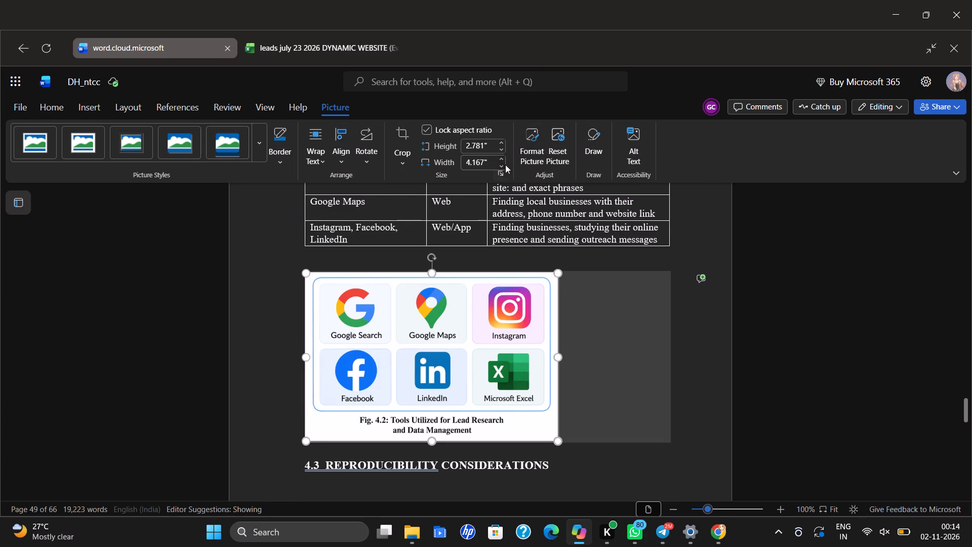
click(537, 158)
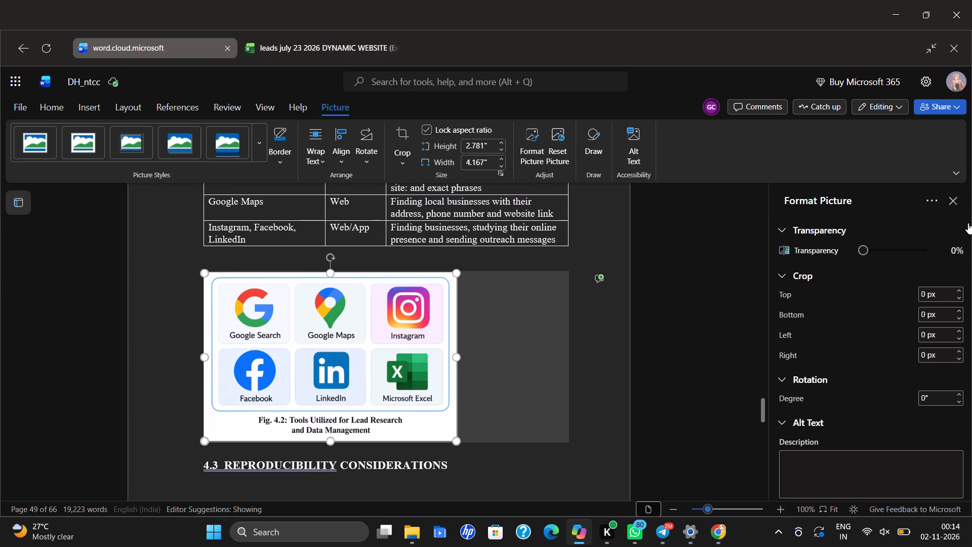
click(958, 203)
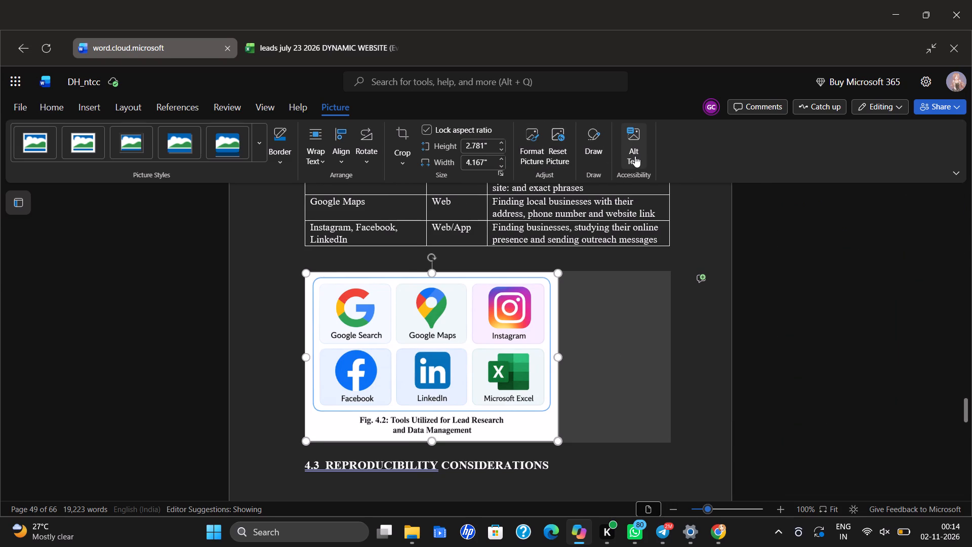
Delete the Fig. 4.2 tools picture above the 4.3 Reproducibility Considerations heading.
click(140, 113)
click(90, 109)
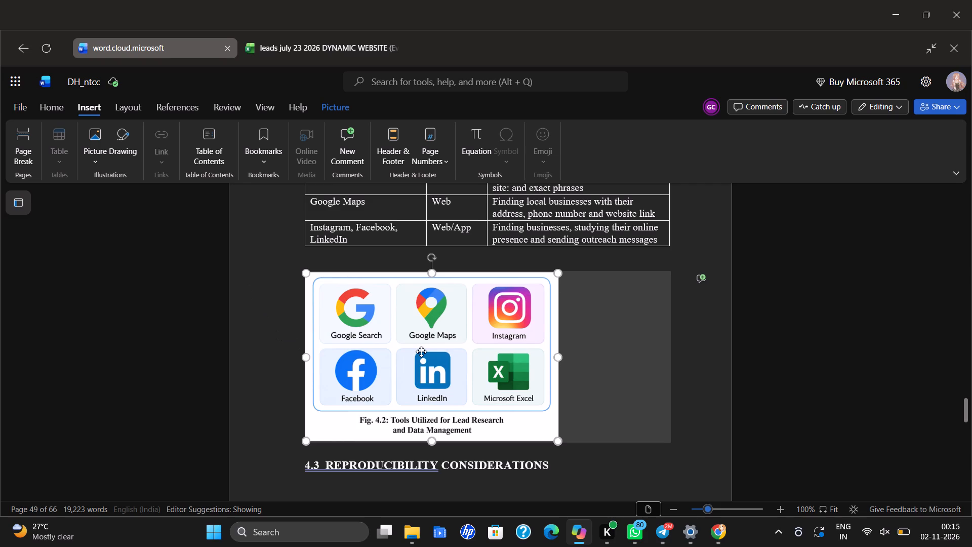
key(Delete)
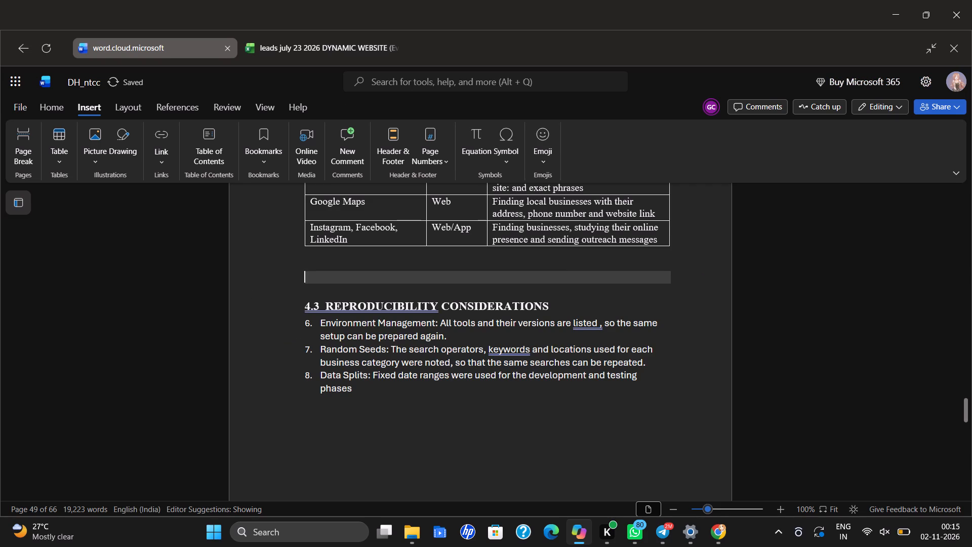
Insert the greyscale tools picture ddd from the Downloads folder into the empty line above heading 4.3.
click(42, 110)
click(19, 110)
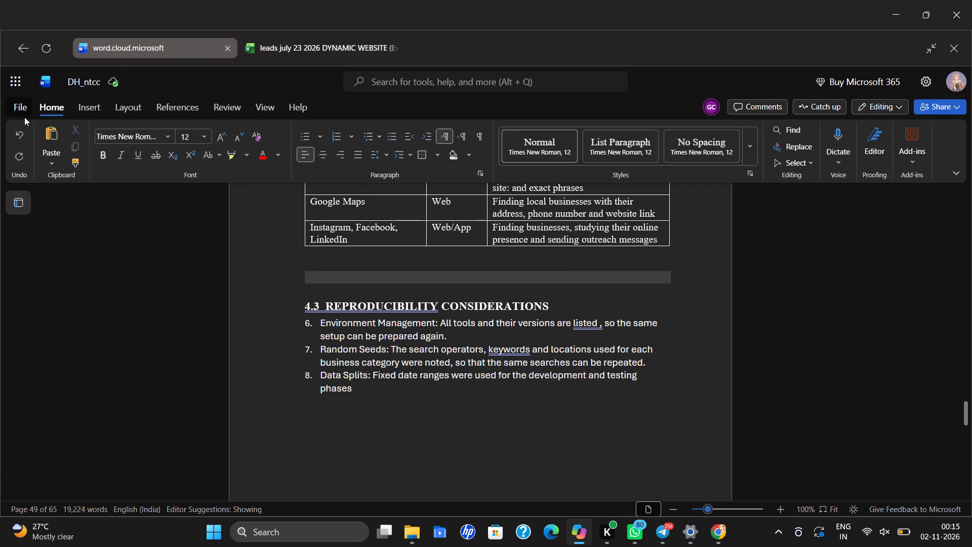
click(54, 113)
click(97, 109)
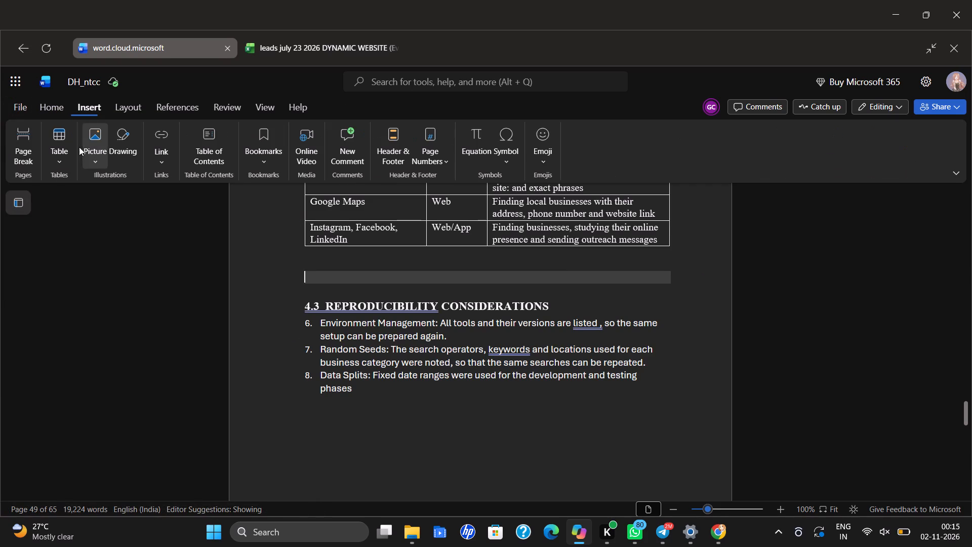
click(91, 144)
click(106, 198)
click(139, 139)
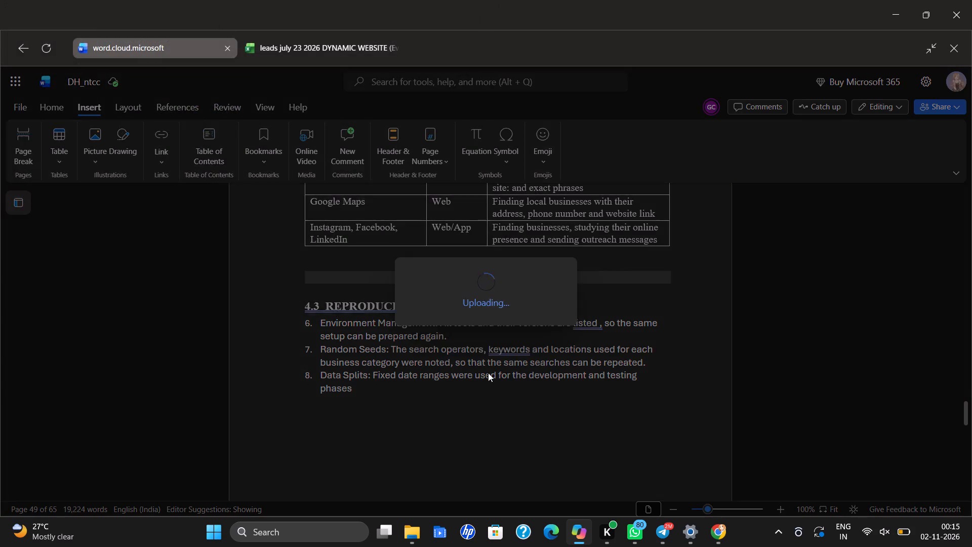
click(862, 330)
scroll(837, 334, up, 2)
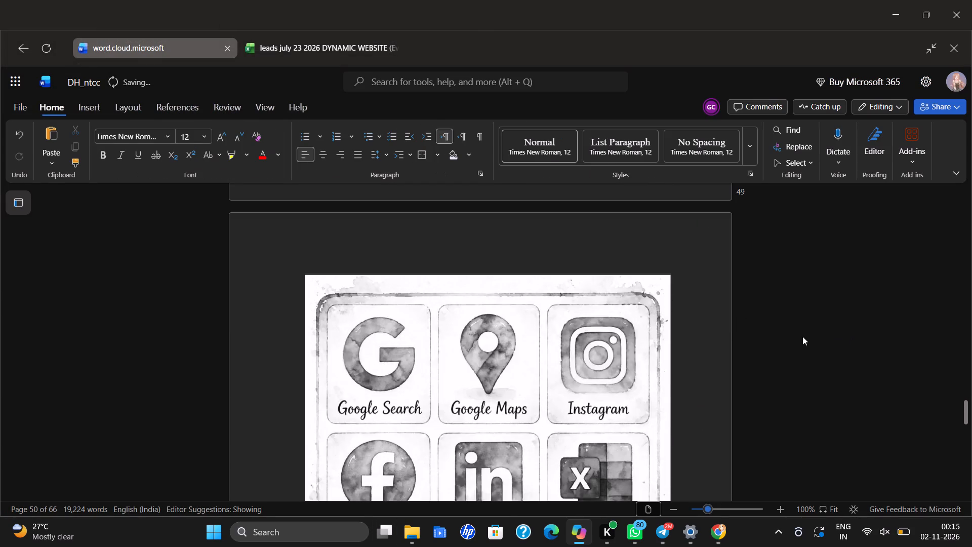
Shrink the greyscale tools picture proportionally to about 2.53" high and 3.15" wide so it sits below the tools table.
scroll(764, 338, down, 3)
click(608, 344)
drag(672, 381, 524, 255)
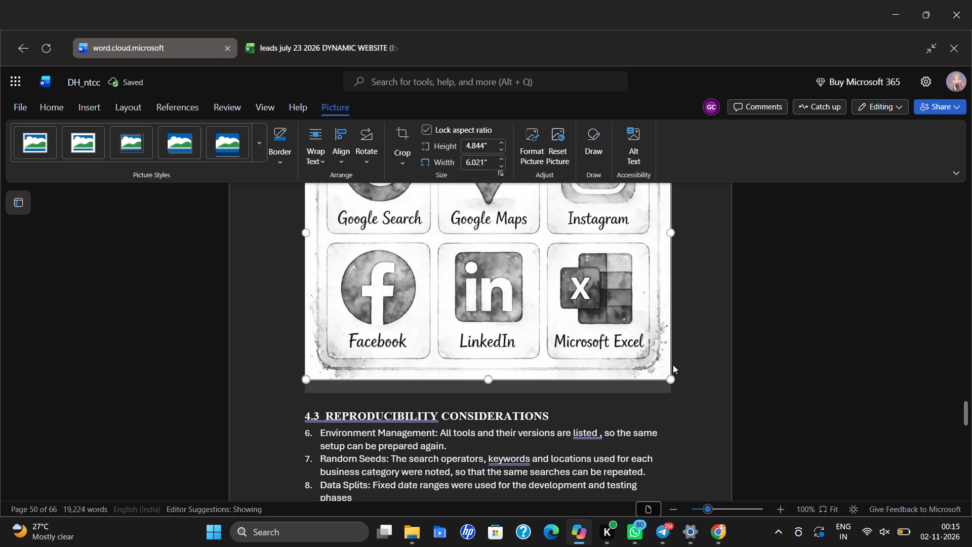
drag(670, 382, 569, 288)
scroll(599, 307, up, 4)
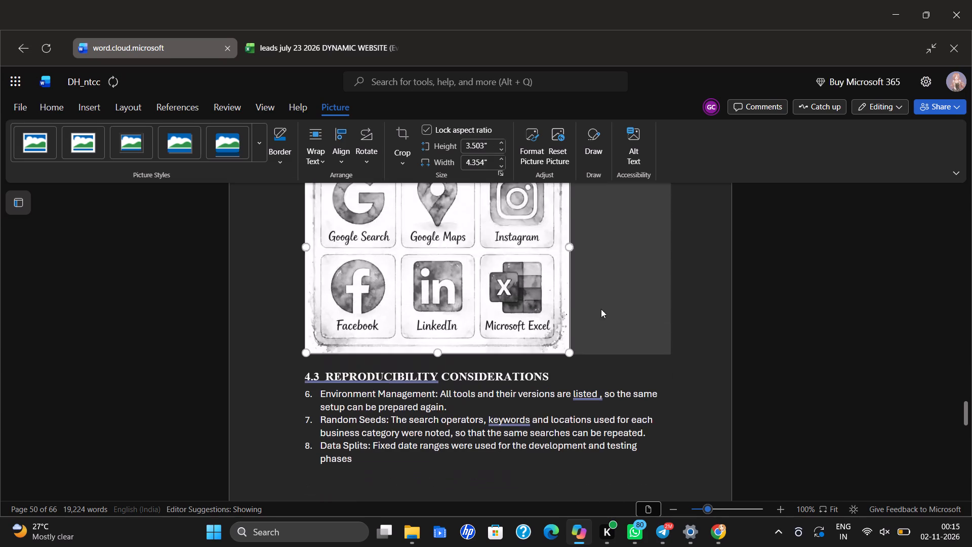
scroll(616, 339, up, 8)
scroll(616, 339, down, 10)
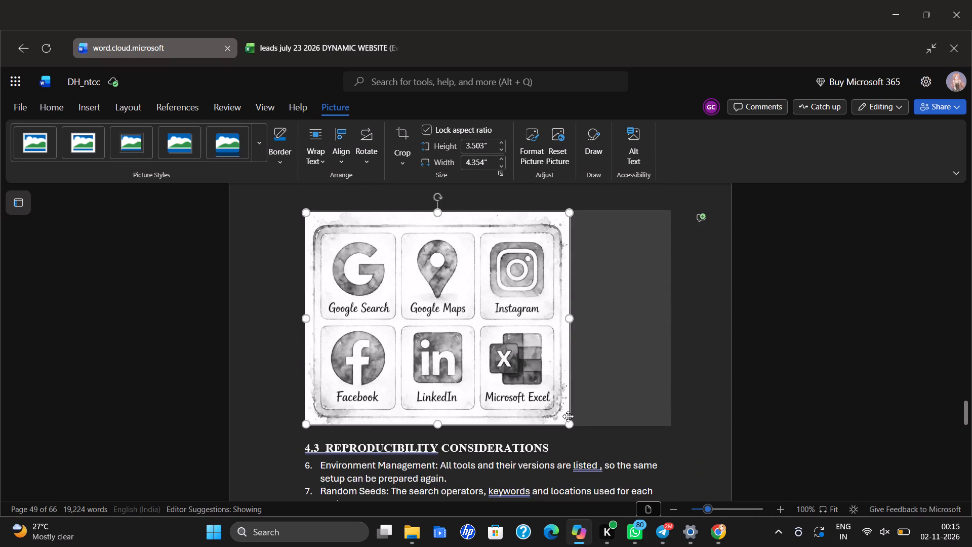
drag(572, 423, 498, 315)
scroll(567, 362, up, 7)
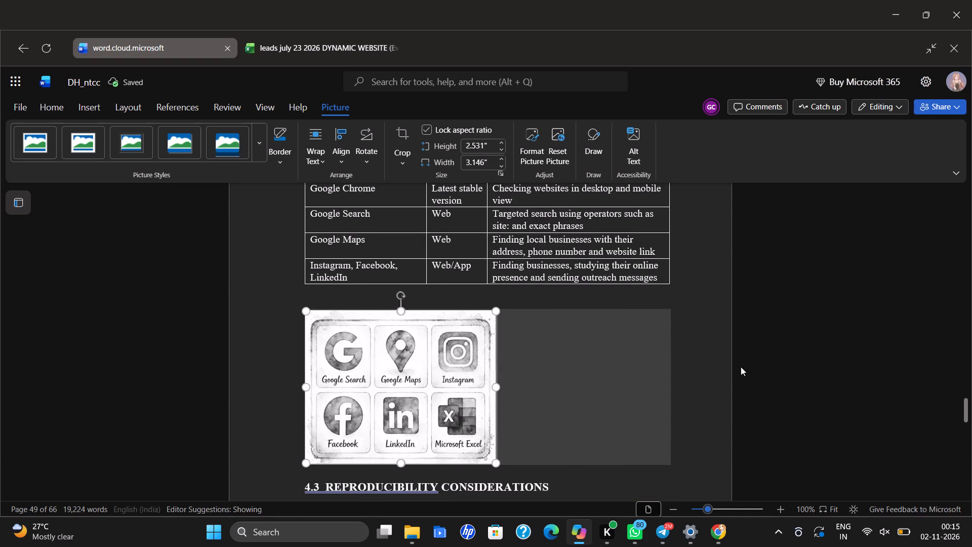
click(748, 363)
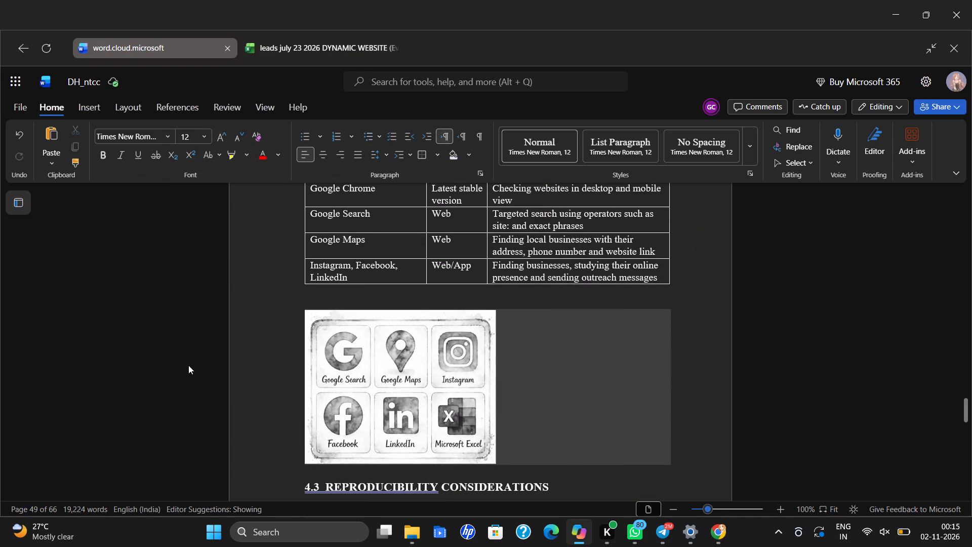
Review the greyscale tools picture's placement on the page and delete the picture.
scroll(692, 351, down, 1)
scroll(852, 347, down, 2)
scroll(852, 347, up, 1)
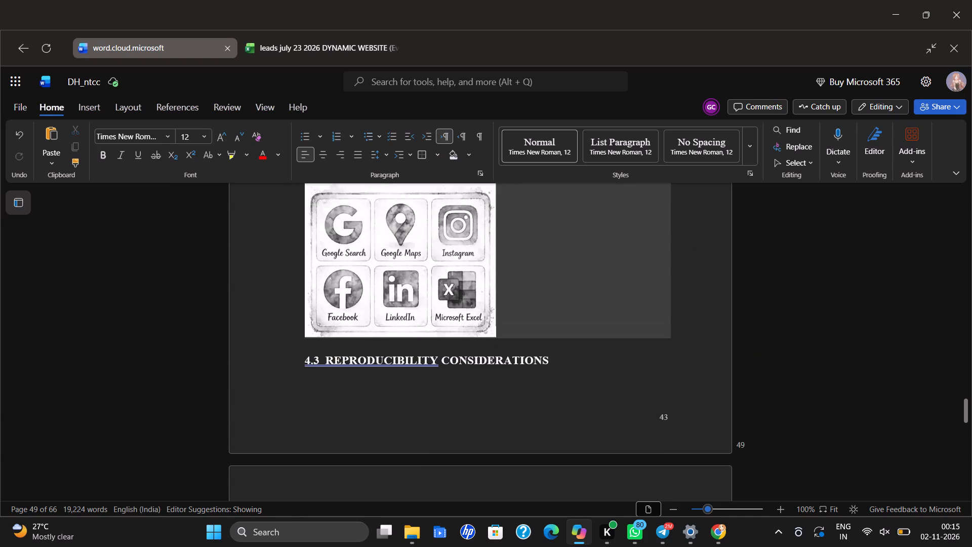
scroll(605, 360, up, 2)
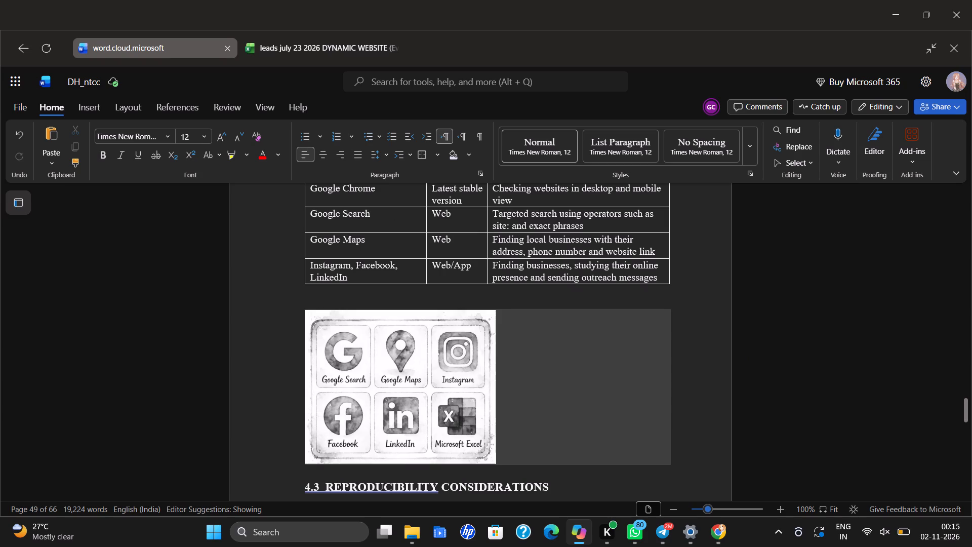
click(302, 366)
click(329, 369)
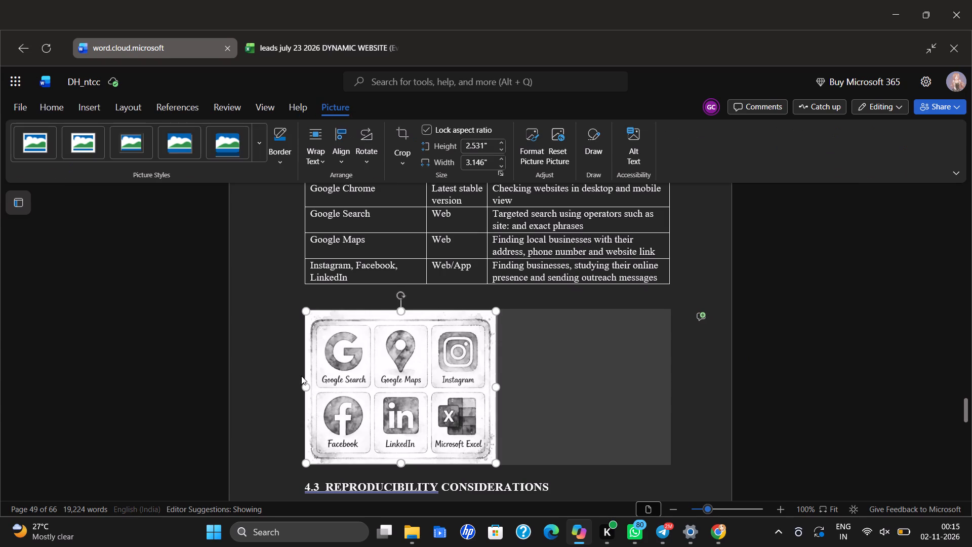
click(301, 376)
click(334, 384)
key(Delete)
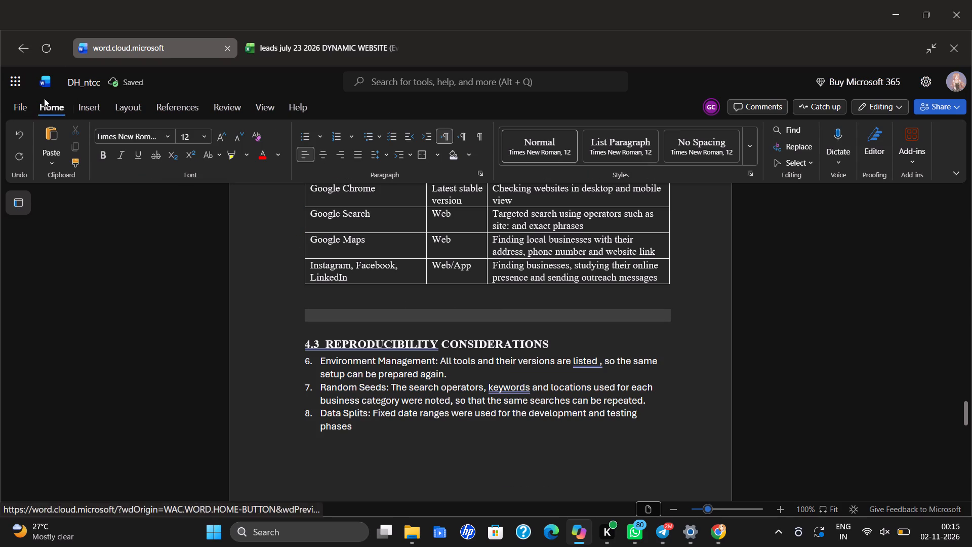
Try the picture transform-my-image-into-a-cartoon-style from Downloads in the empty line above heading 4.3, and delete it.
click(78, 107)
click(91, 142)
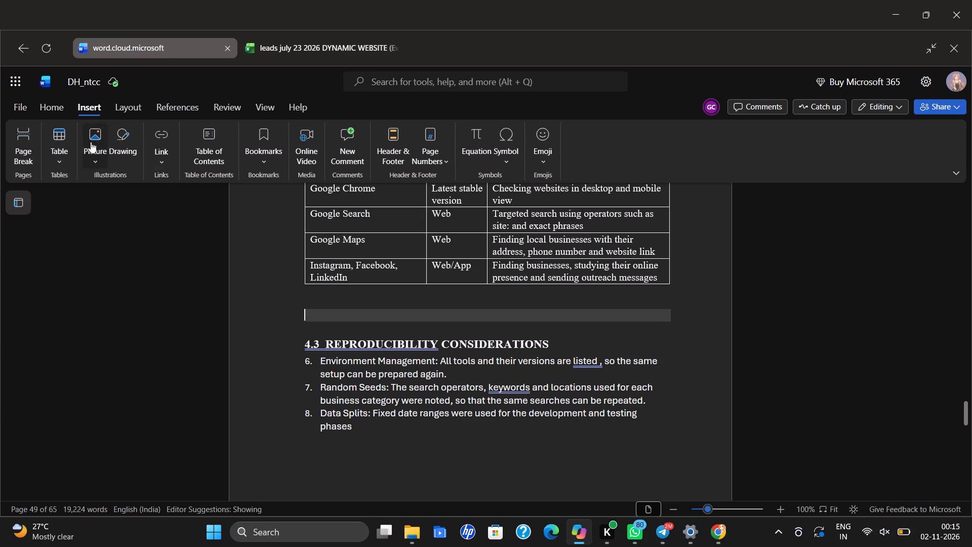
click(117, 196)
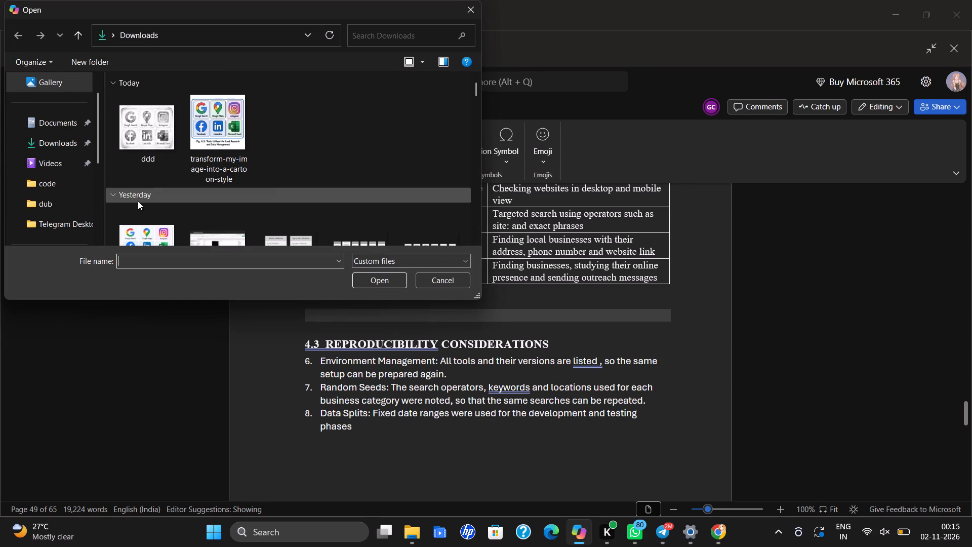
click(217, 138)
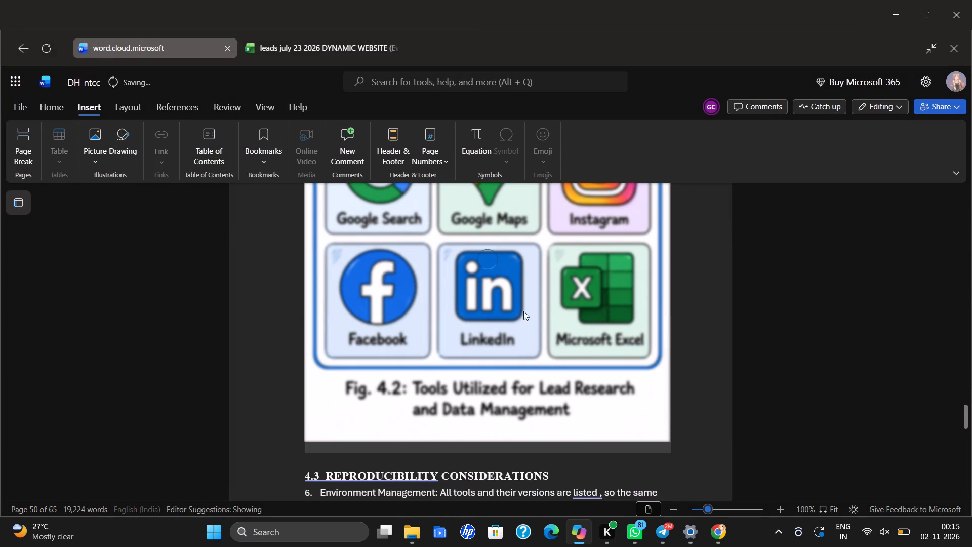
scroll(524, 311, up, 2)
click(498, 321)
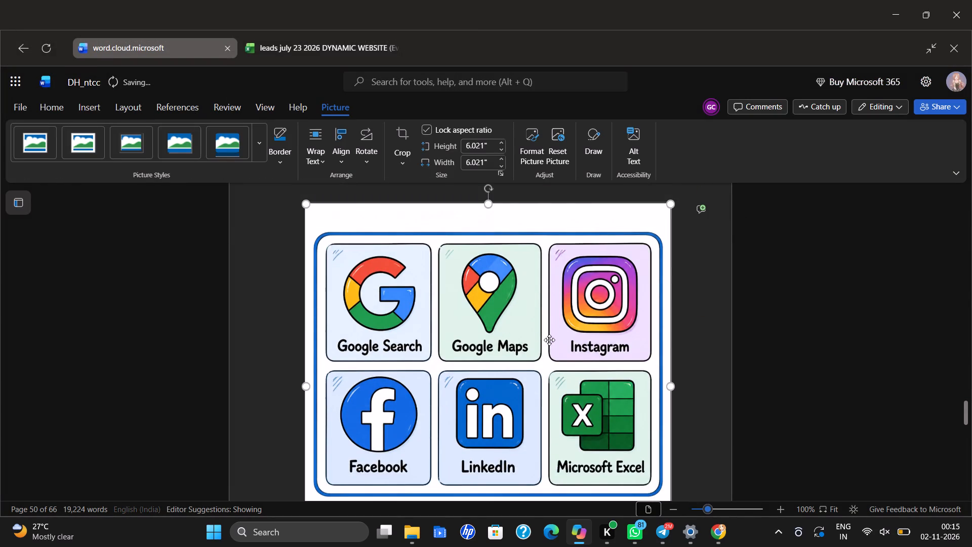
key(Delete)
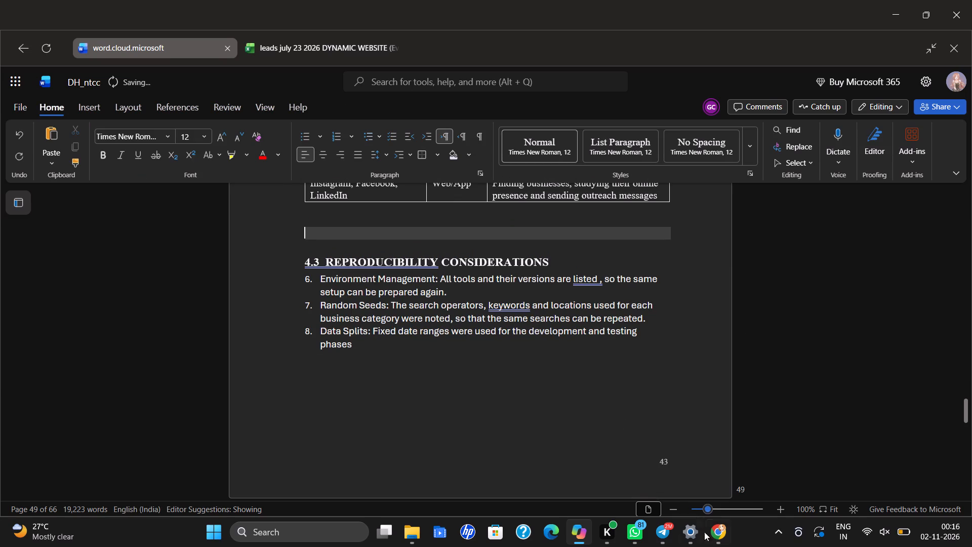
Switch to the Chrome browser.
click(717, 539)
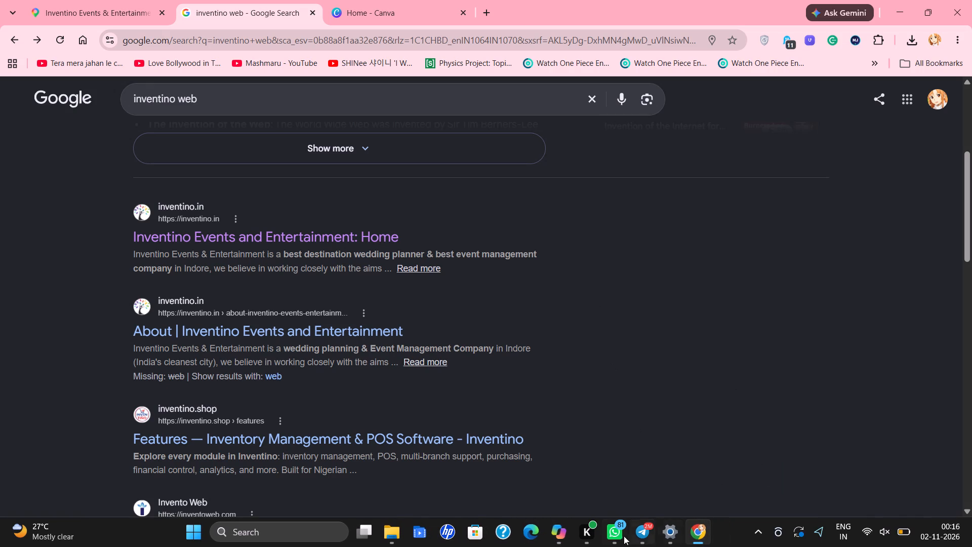
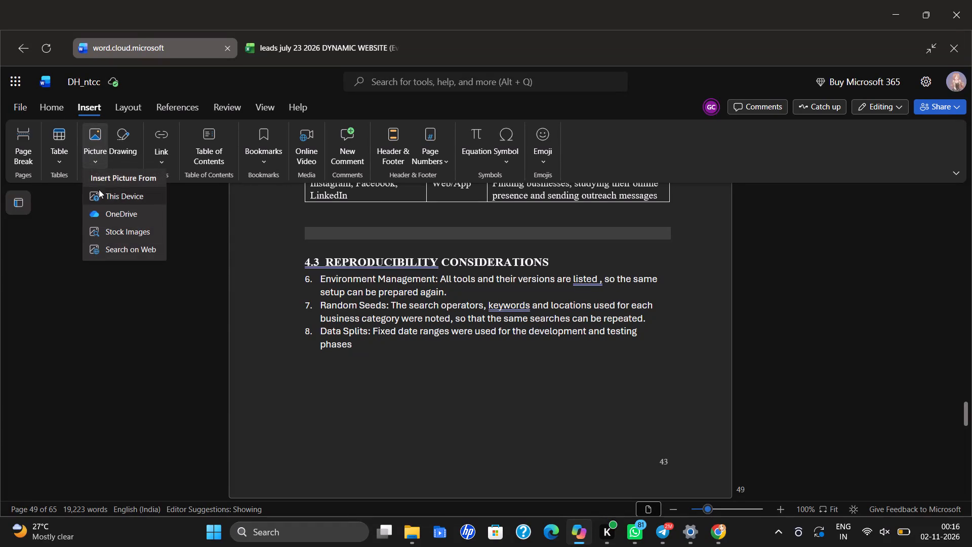
Insert the coloured Fig. 4.2 tools picture from this device in the empty line above heading 4.3.
click(100, 193)
click(122, 122)
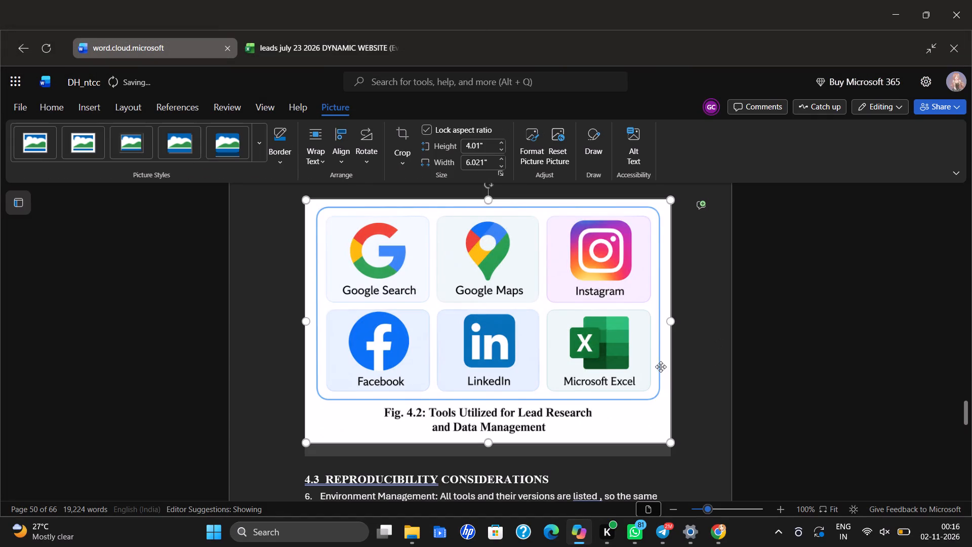
Shrink the coloured tools picture proportionally to about 2.58" high and 3.88" wide so it fits below the tools table.
scroll(556, 424, up, 2)
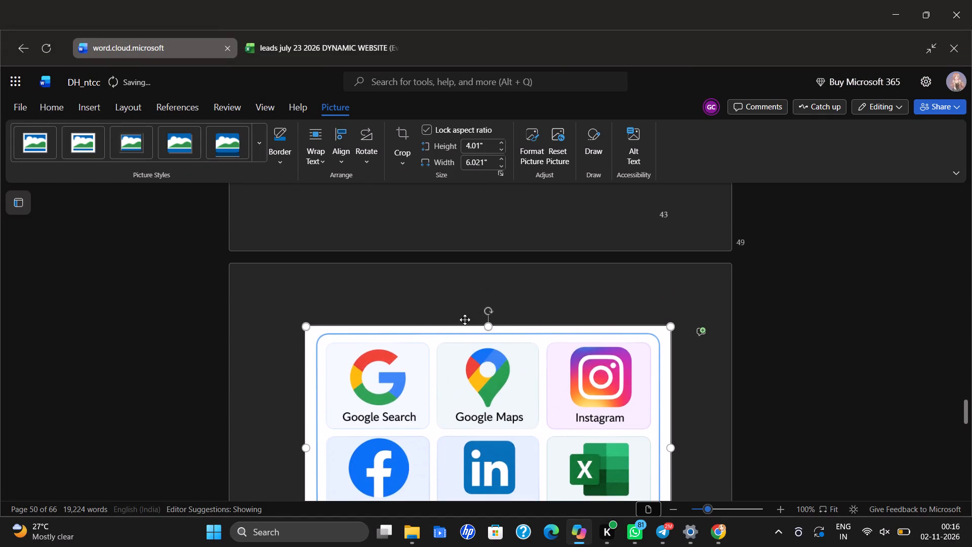
scroll(390, 278, up, 4)
scroll(347, 257, down, 4)
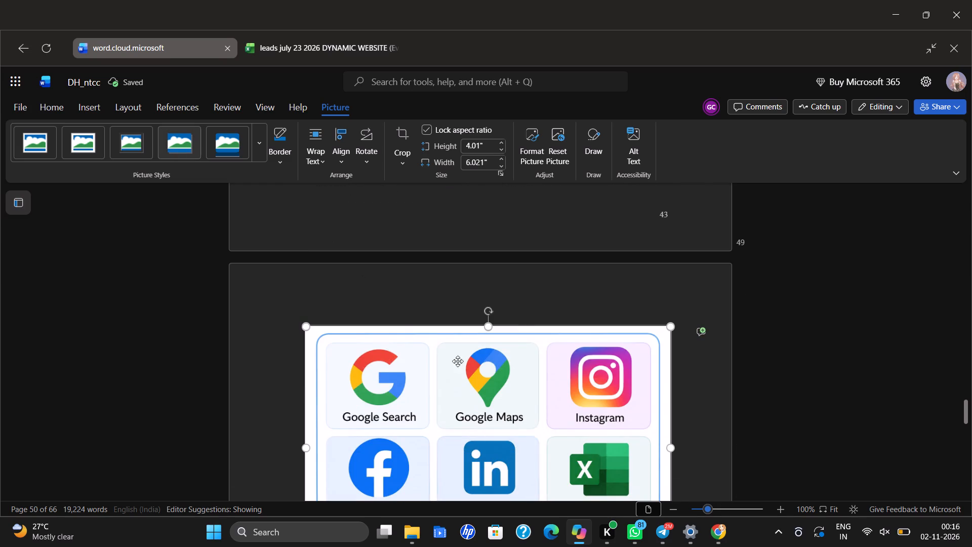
scroll(538, 439, down, 3)
drag(670, 377, 670, 377)
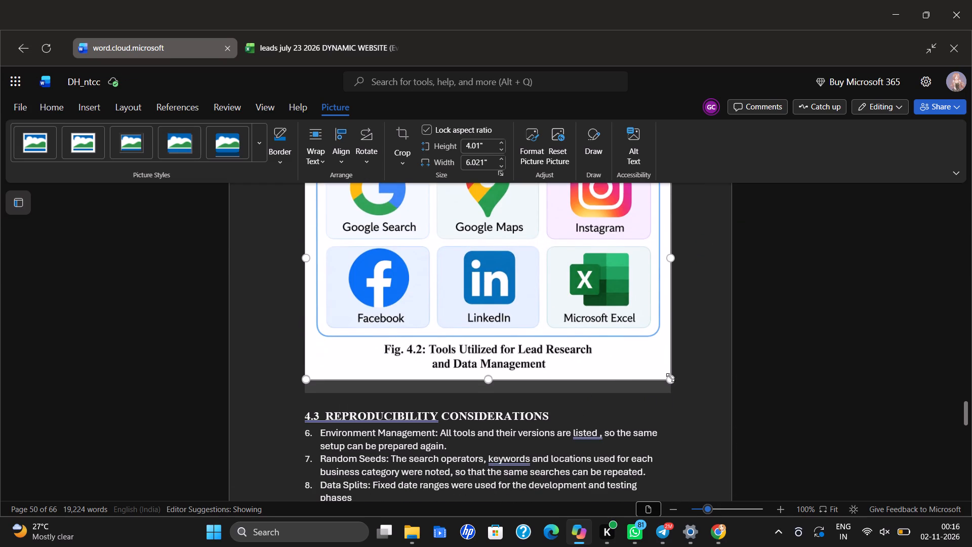
drag(670, 377, 539, 224)
scroll(633, 297, up, 1)
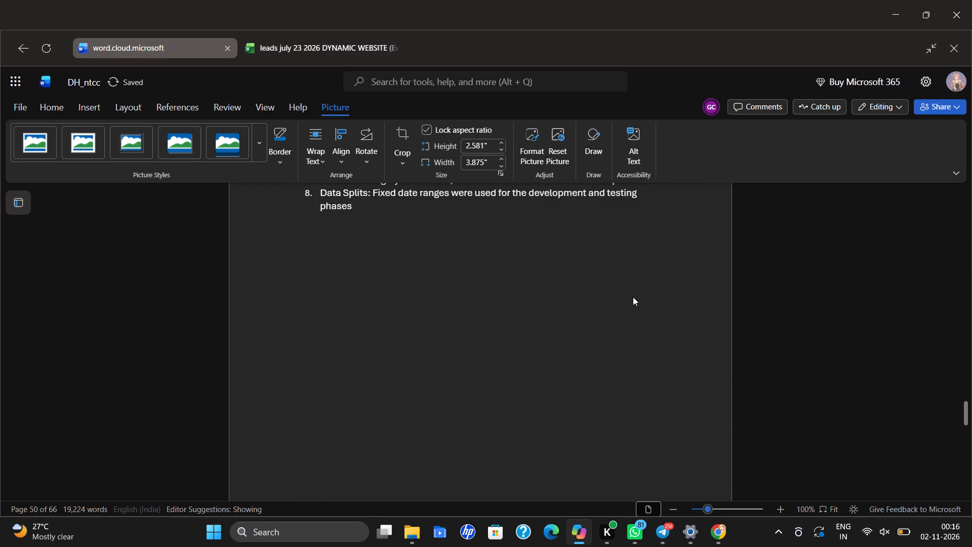
scroll(633, 297, up, 8)
click(773, 332)
scroll(760, 341, down, 1)
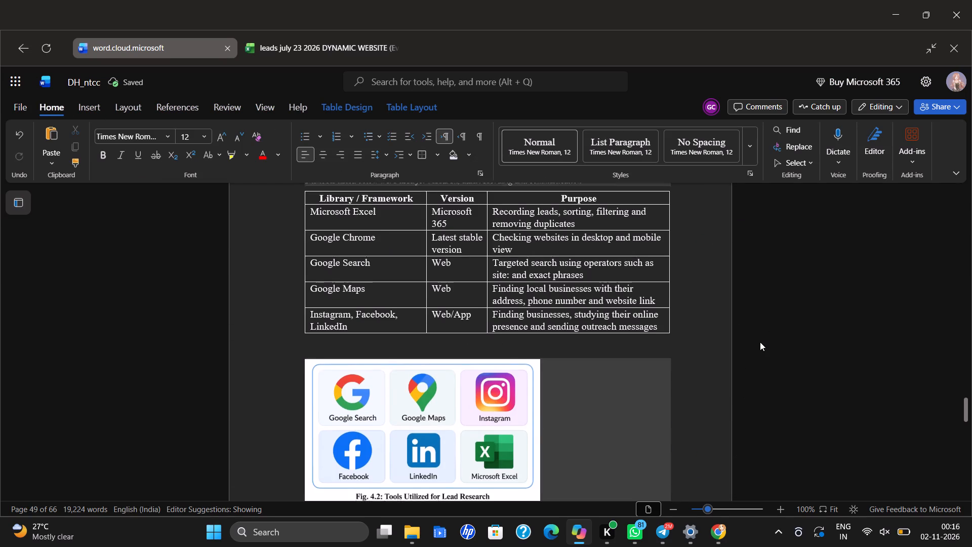
scroll(760, 342, down, 1)
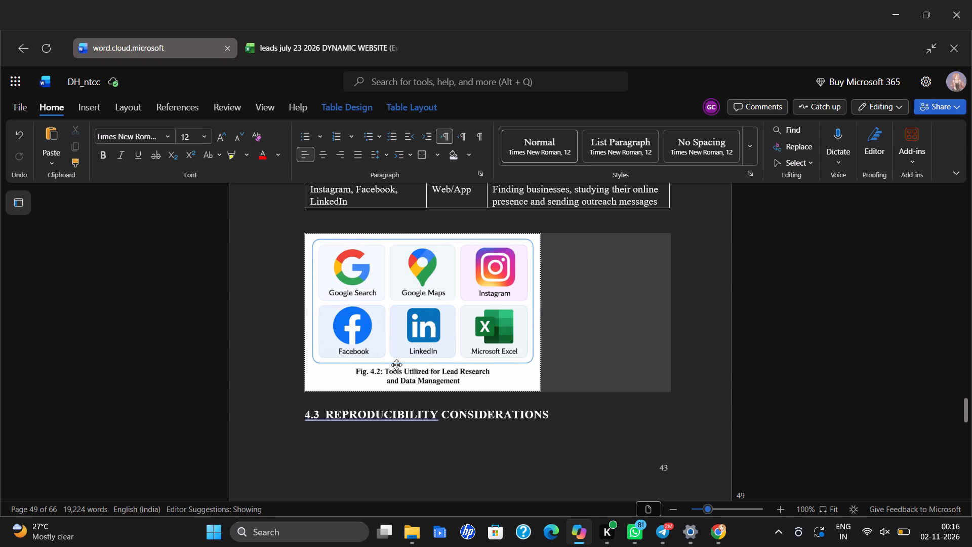
Enlarge the tools picture proportionally to fill most of the space below the table, moving heading 4.3 to the next page.
click(397, 365)
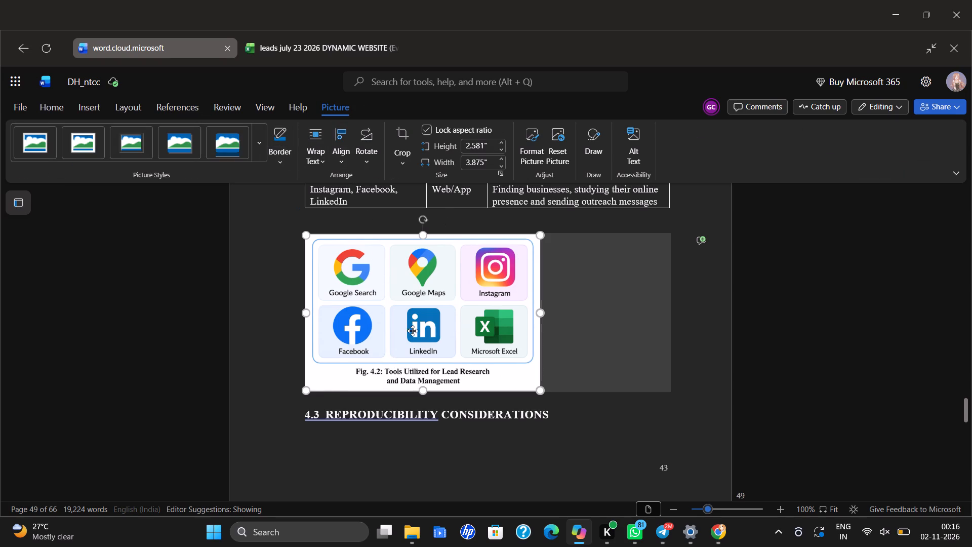
click(751, 266)
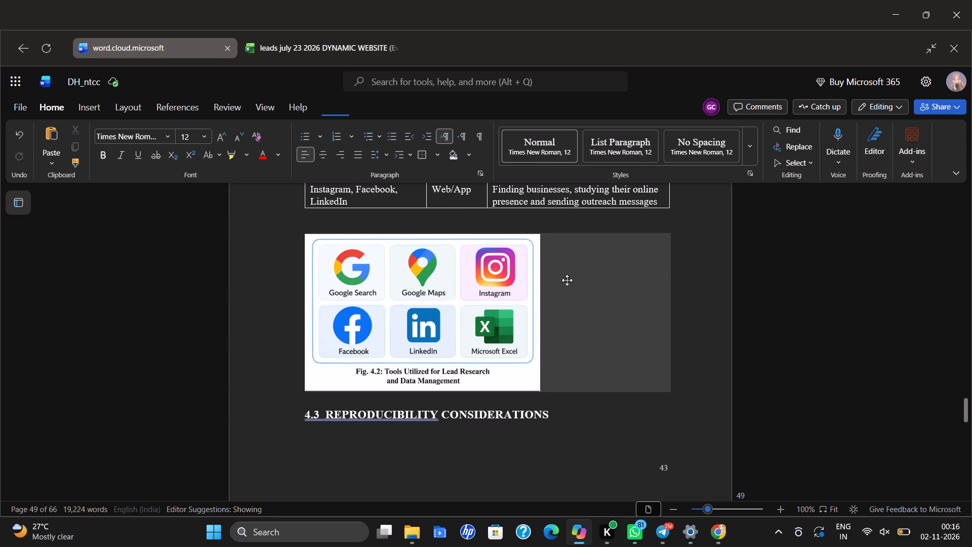
scroll(455, 324, down, 3)
scroll(443, 330, up, 3)
click(527, 378)
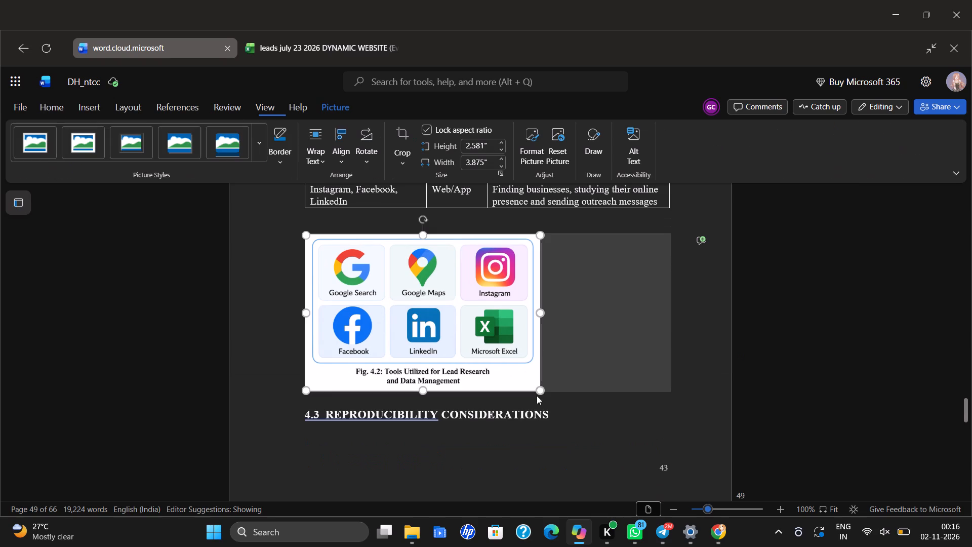
drag(542, 389, 557, 407)
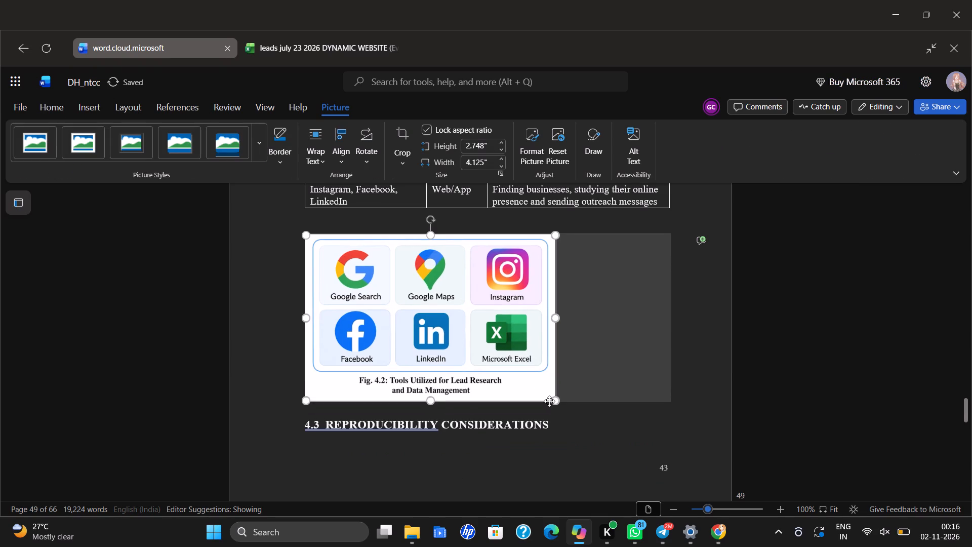
drag(558, 401, 572, 414)
drag(569, 411, 593, 427)
click(773, 345)
scroll(106, 325, down, 1)
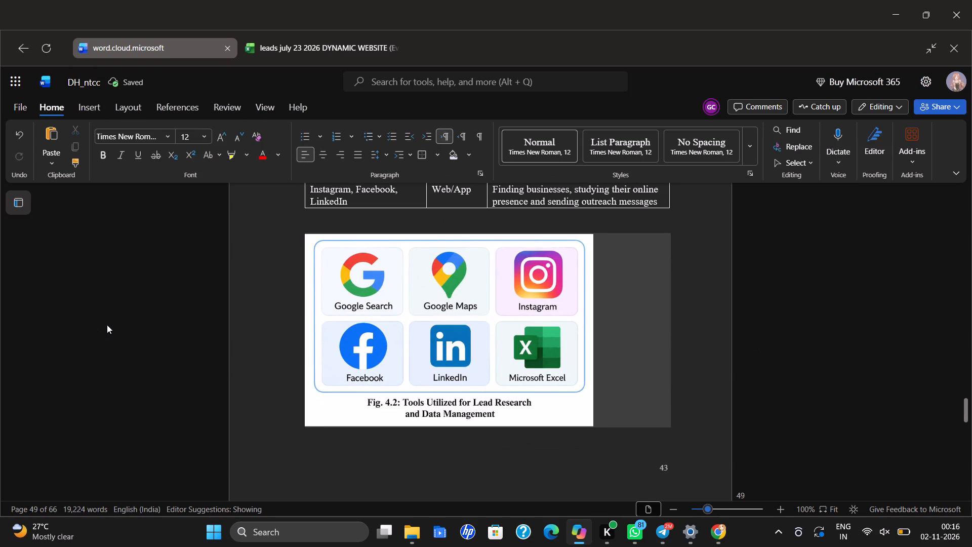
scroll(107, 325, down, 2)
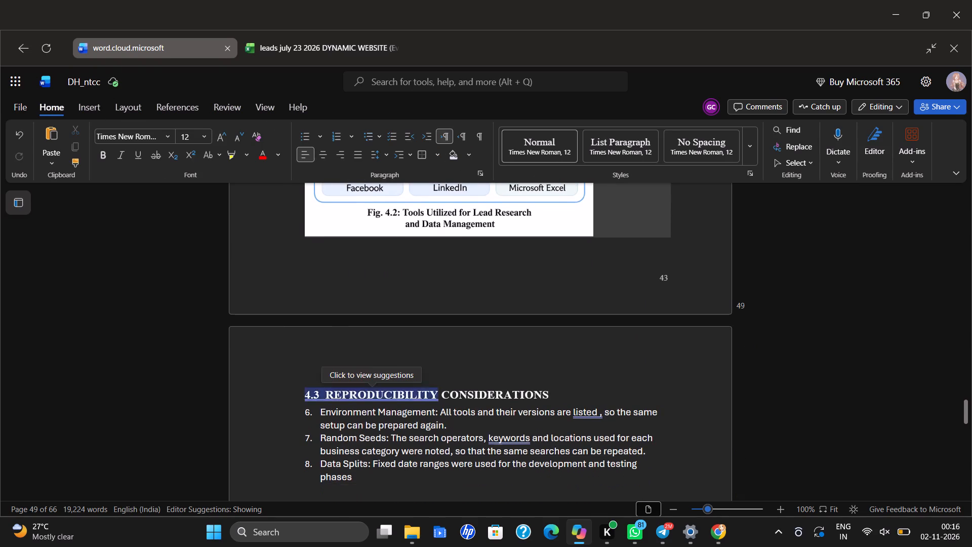
Examine the pages around Fig. 4.2, from the library and framework table to the Results and Discussion page.
scroll(327, 404, down, 4)
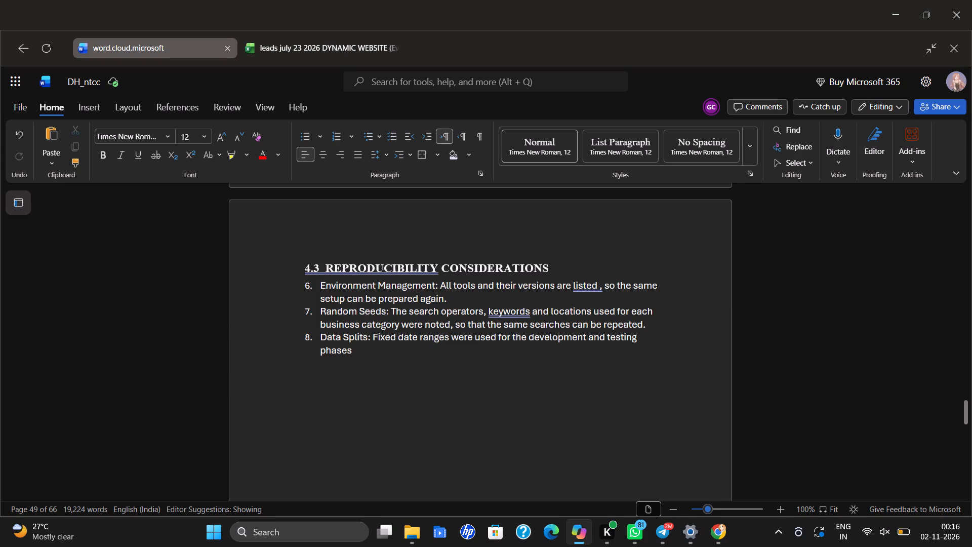
scroll(330, 377, down, 15)
scroll(334, 376, up, 2)
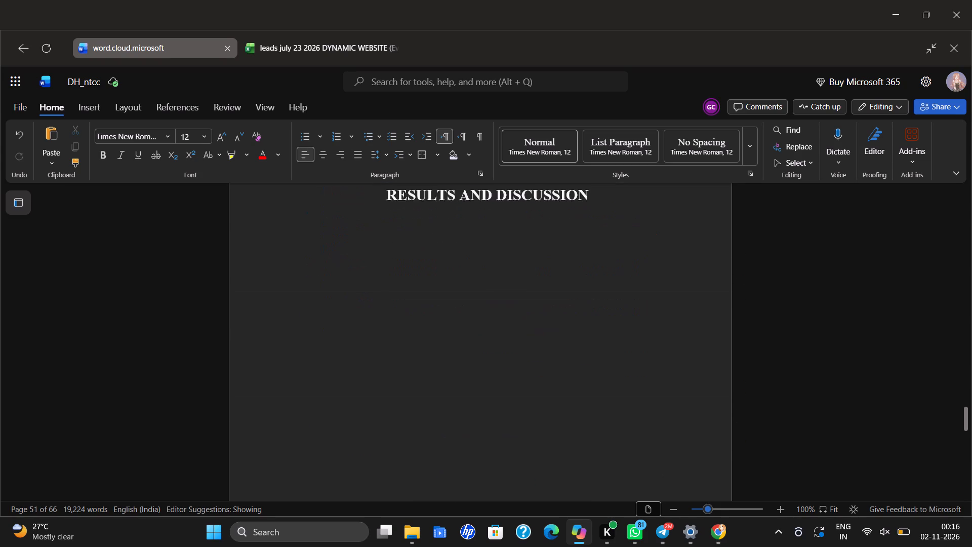
scroll(334, 376, up, 17)
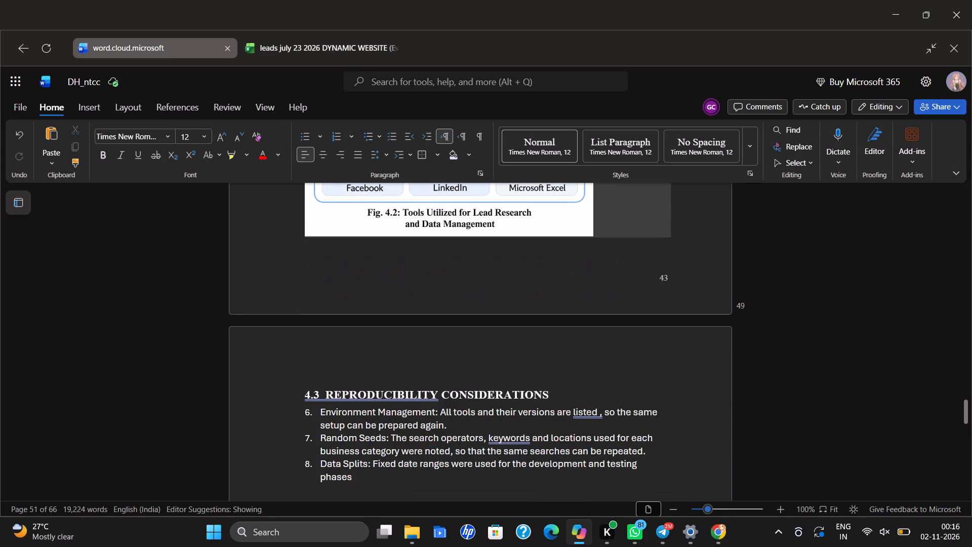
scroll(340, 360, up, 4)
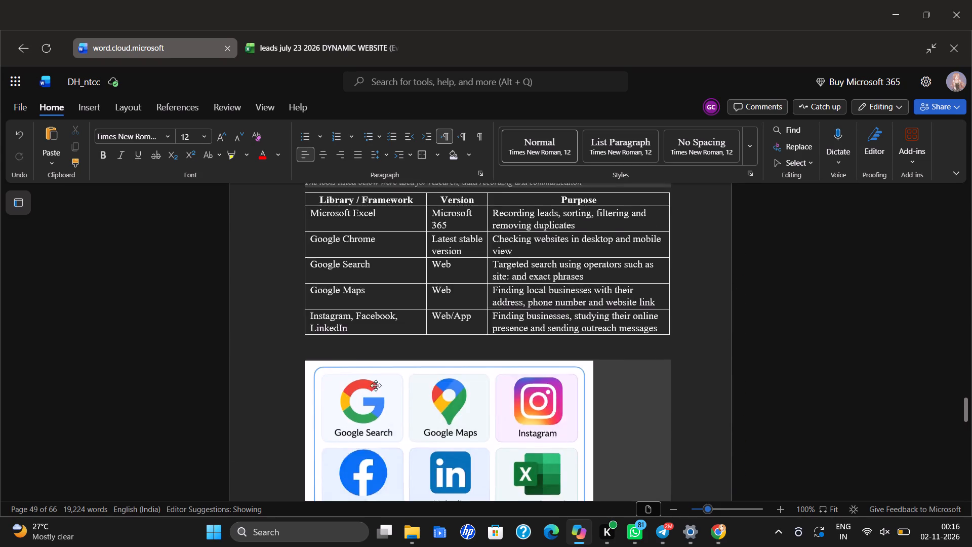
scroll(376, 385, up, 6)
scroll(418, 369, down, 10)
scroll(485, 245, up, 3)
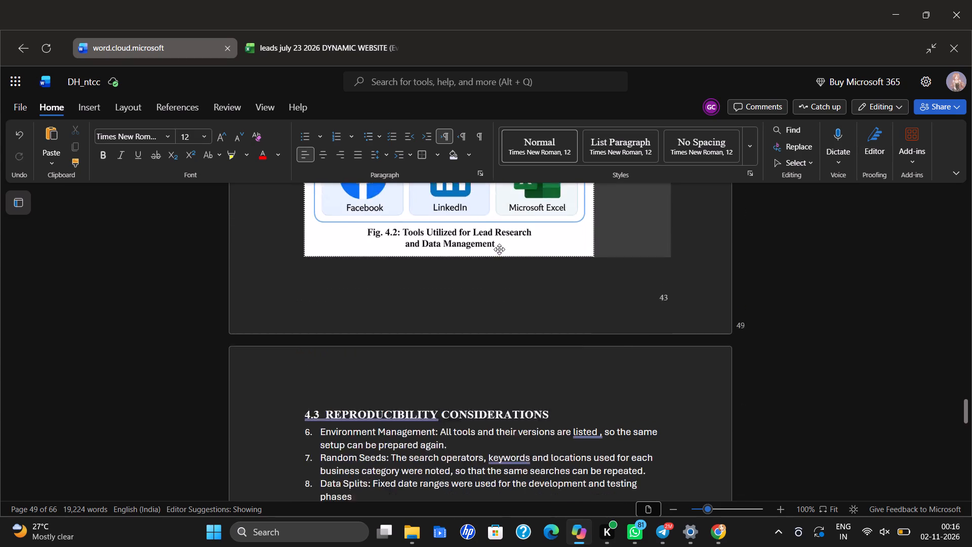
Enlarge the Fig. 4.2 tools picture proportionally until it spans about the full text width, matching the table above it.
click(543, 301)
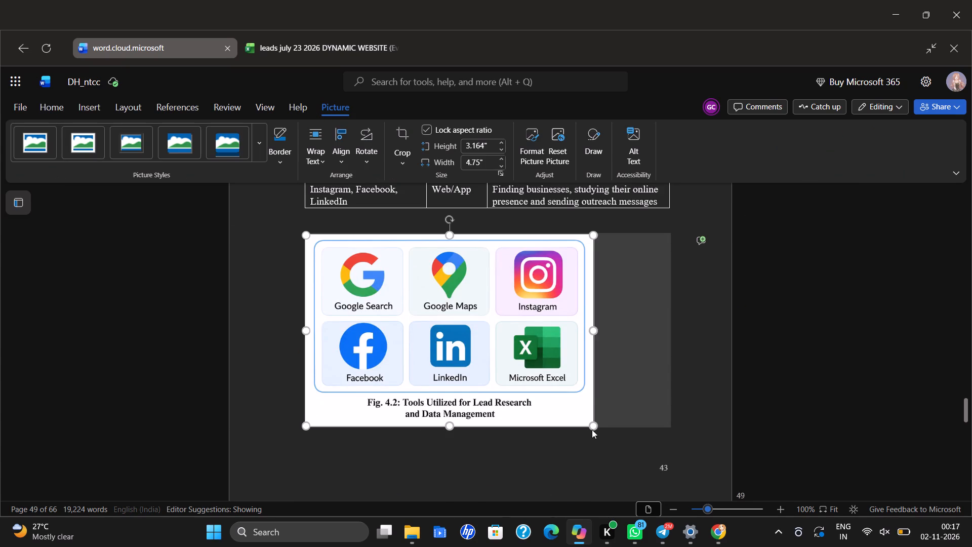
drag(592, 427, 675, 454)
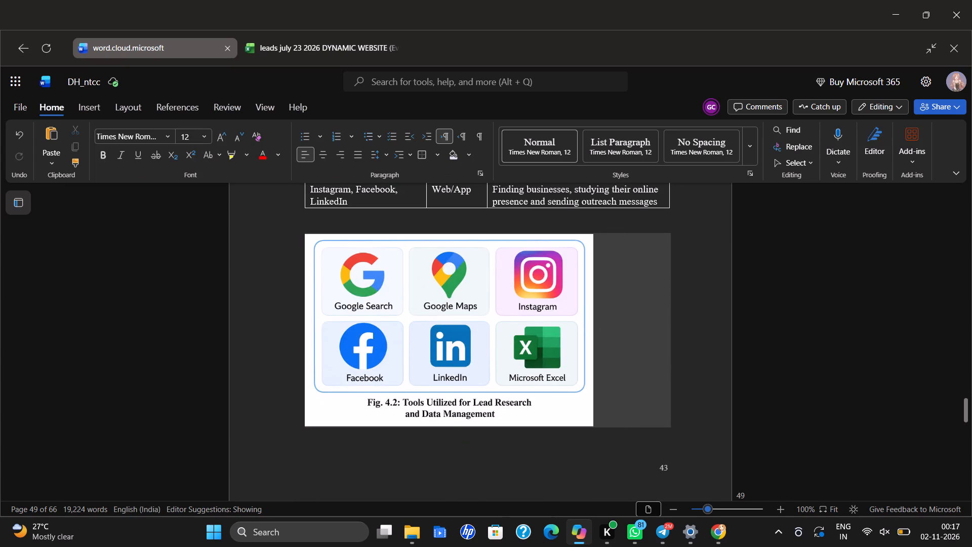
click(578, 414)
drag(591, 423, 681, 471)
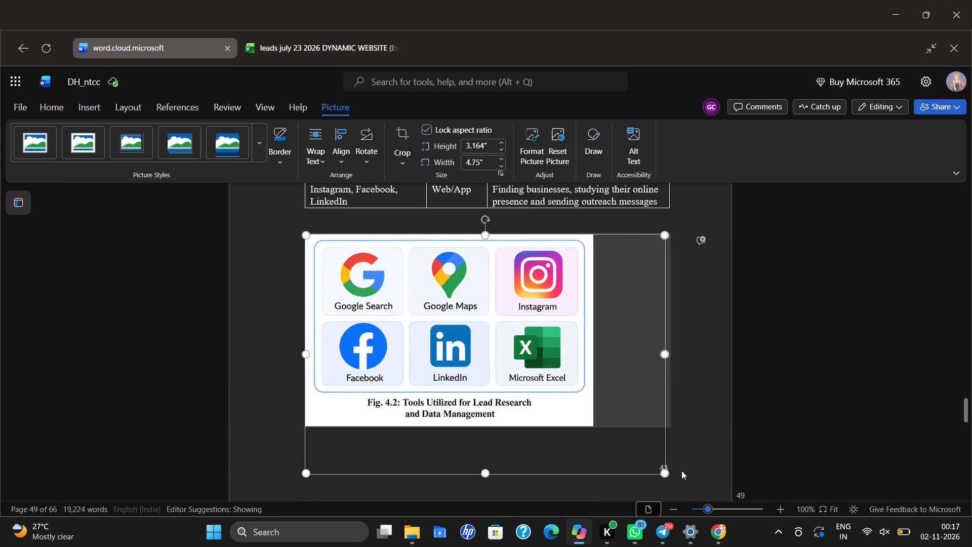
drag(681, 471, 683, 473)
click(757, 375)
Insert an empty line between the Fig. 4.2 picture and the 4.3 Reproducibility Considerations heading, and place the cursor in it.
scroll(617, 368, down, 8)
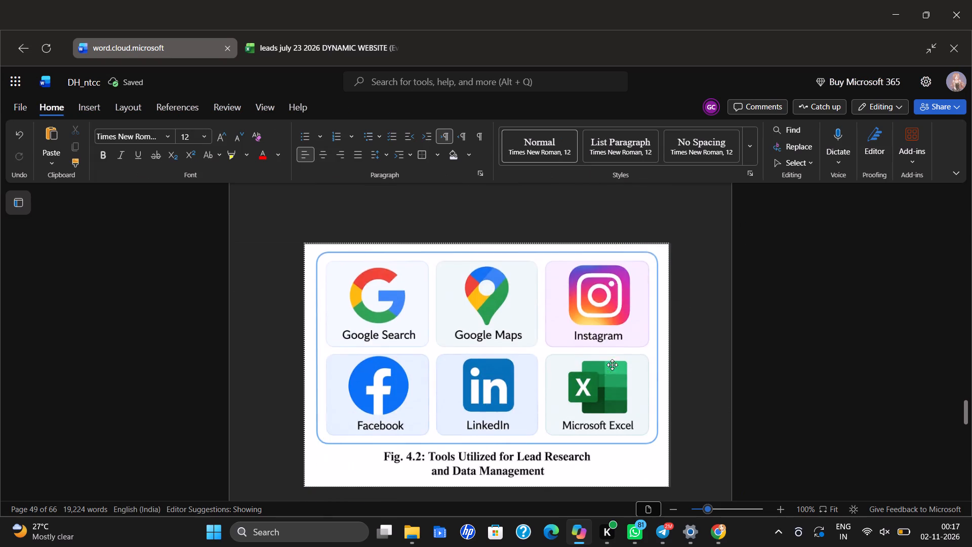
scroll(544, 402, up, 2)
scroll(541, 397, down, 4)
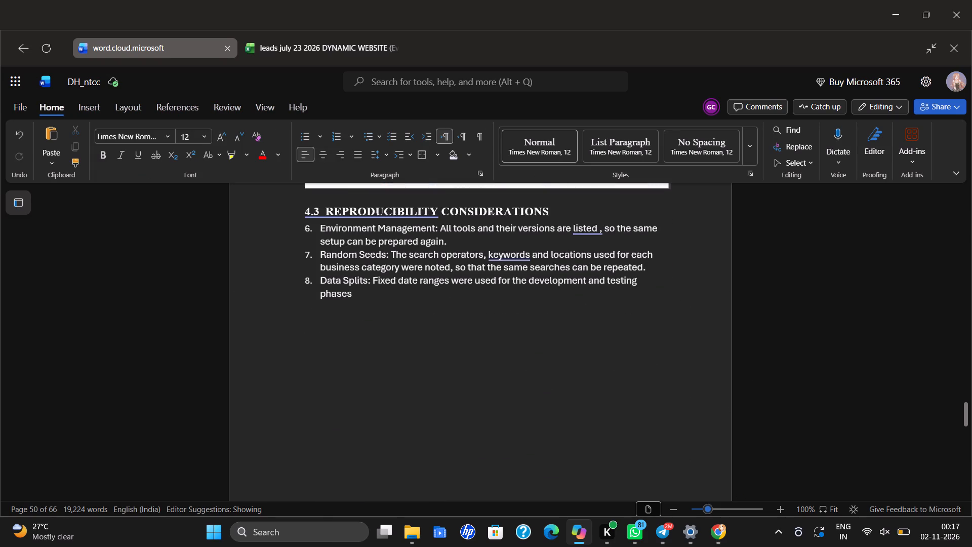
scroll(510, 233, up, 2)
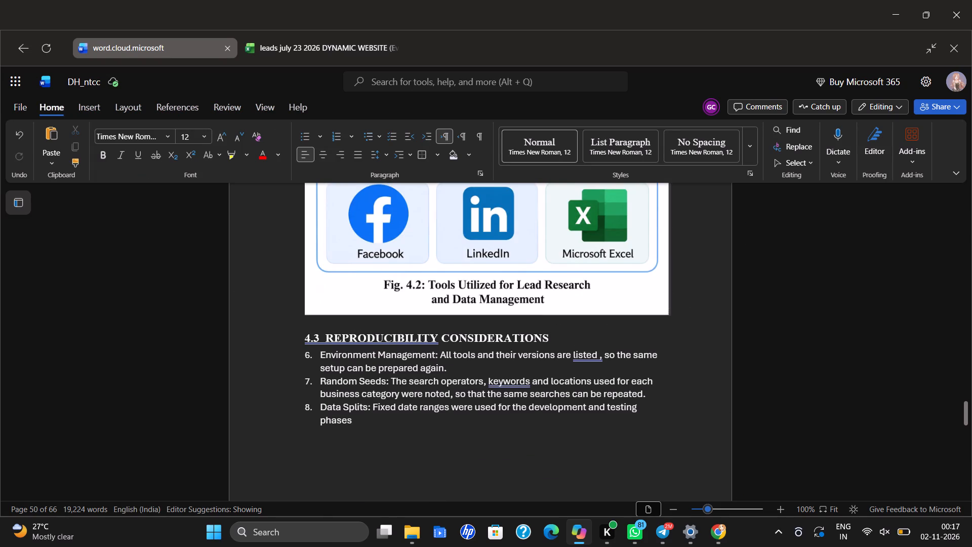
click(678, 310)
click(654, 337)
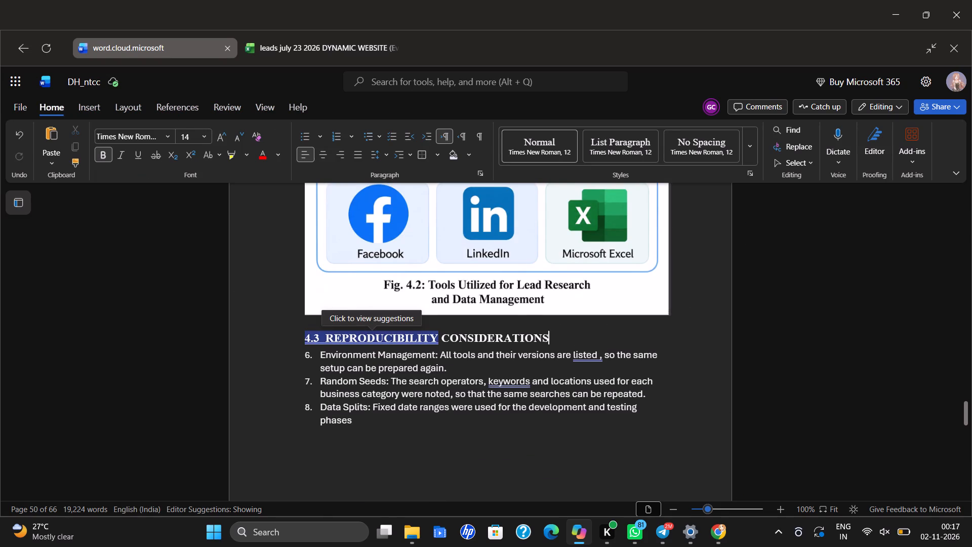
click(305, 339)
key(Return)
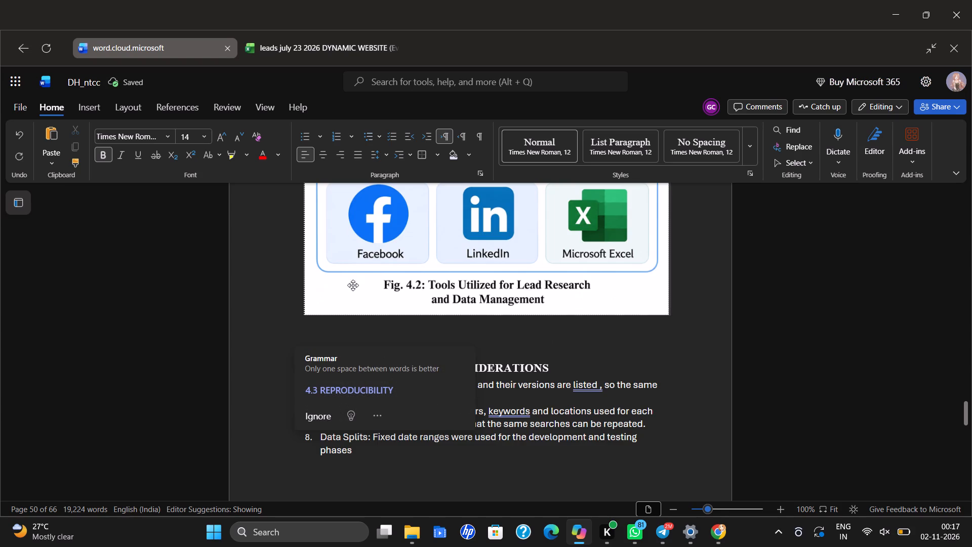
click(344, 334)
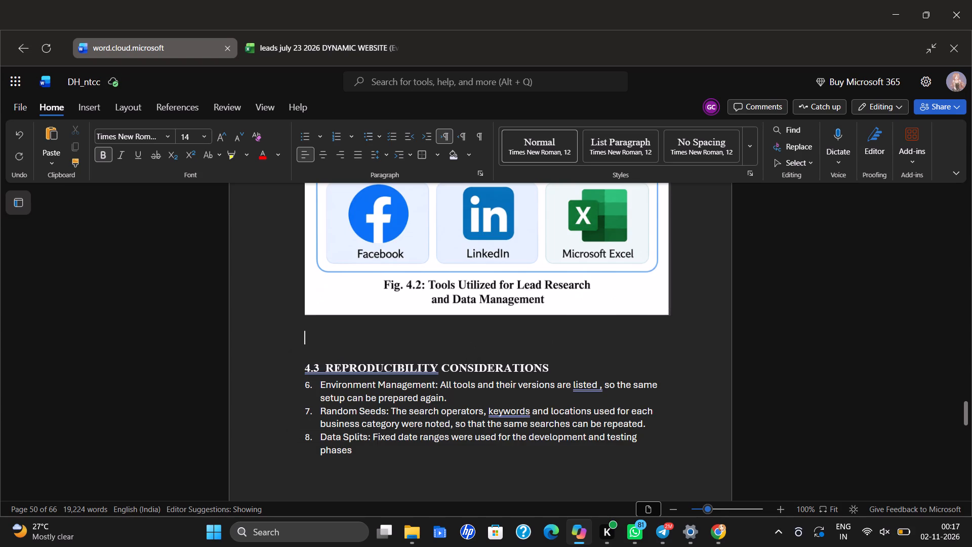
Enter "Fig 4.2" as the start of a text caption on the empty line below the tools picture.
text(Fi)
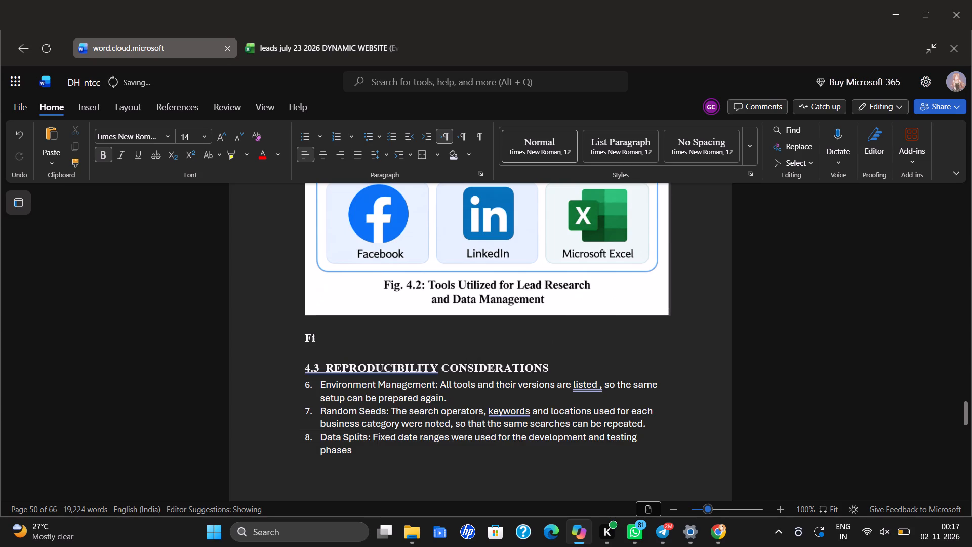
key(i)
key(i)
key(g)
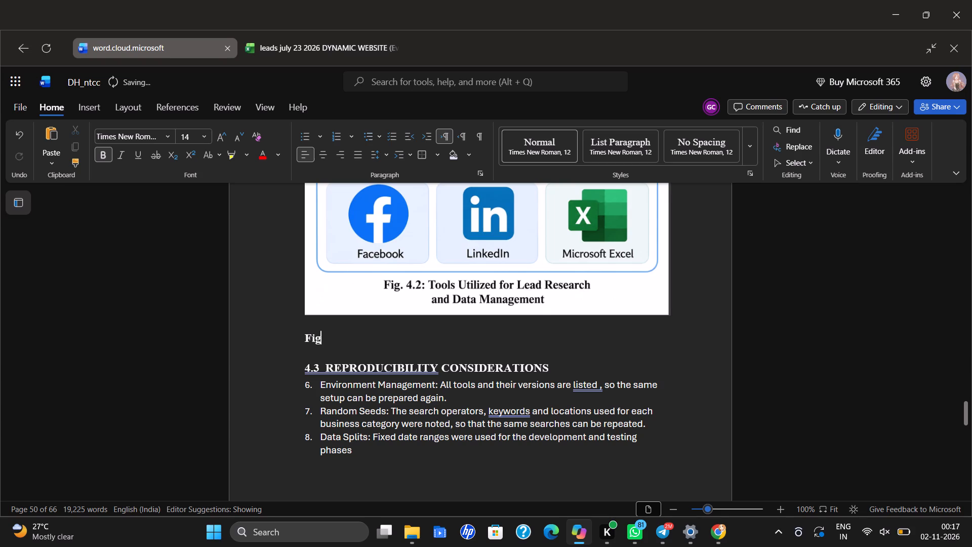
key(space)
text(4.2)
key(space)
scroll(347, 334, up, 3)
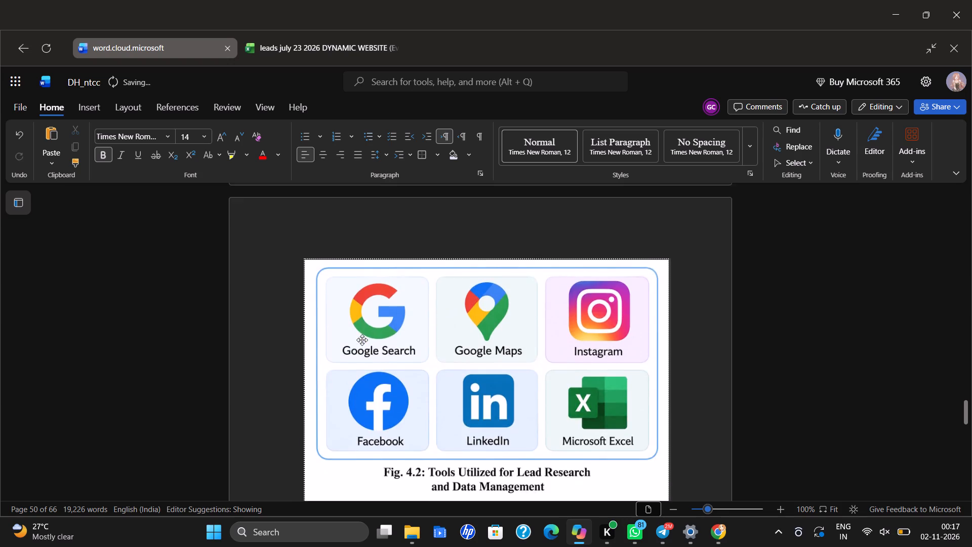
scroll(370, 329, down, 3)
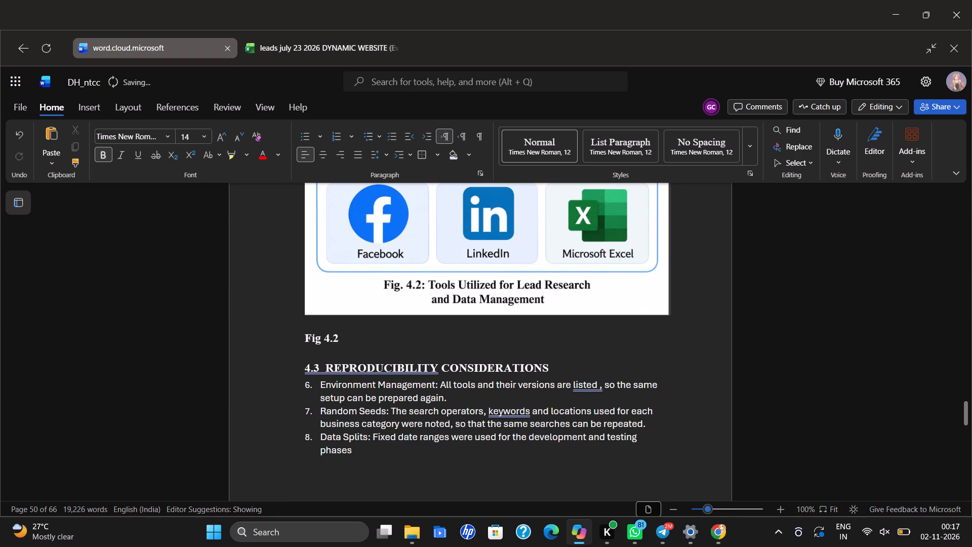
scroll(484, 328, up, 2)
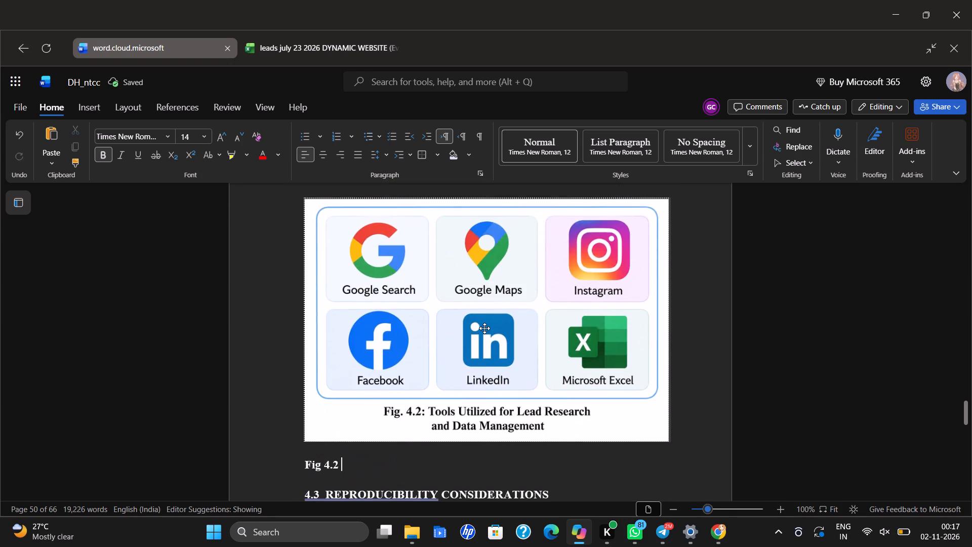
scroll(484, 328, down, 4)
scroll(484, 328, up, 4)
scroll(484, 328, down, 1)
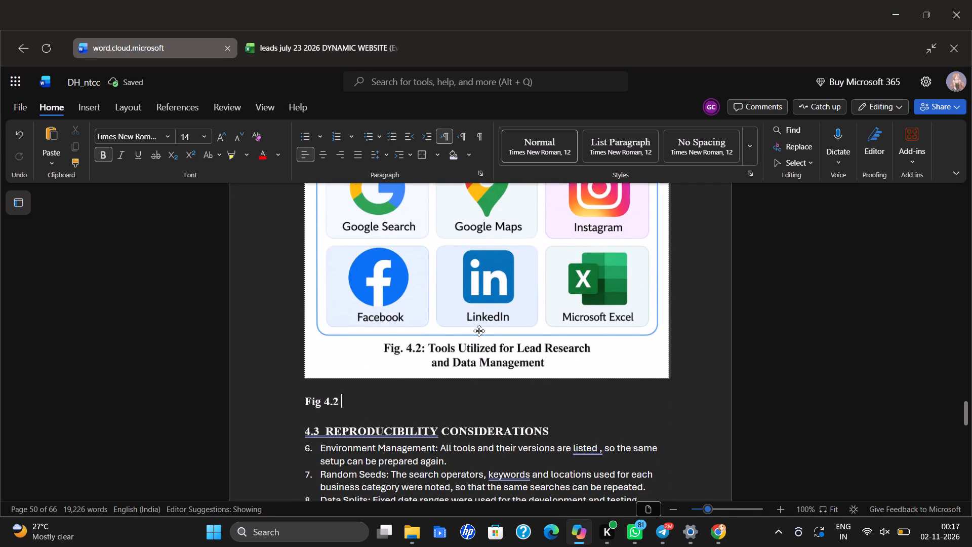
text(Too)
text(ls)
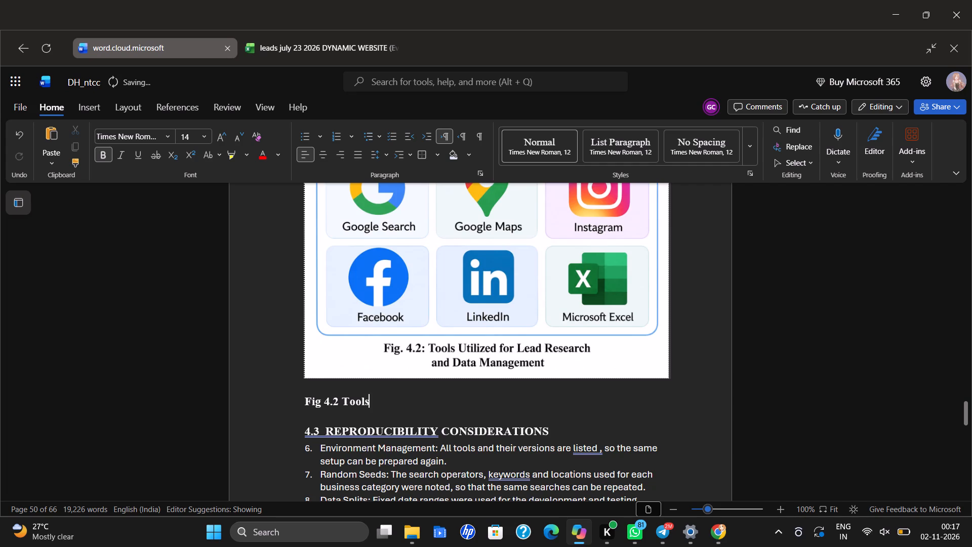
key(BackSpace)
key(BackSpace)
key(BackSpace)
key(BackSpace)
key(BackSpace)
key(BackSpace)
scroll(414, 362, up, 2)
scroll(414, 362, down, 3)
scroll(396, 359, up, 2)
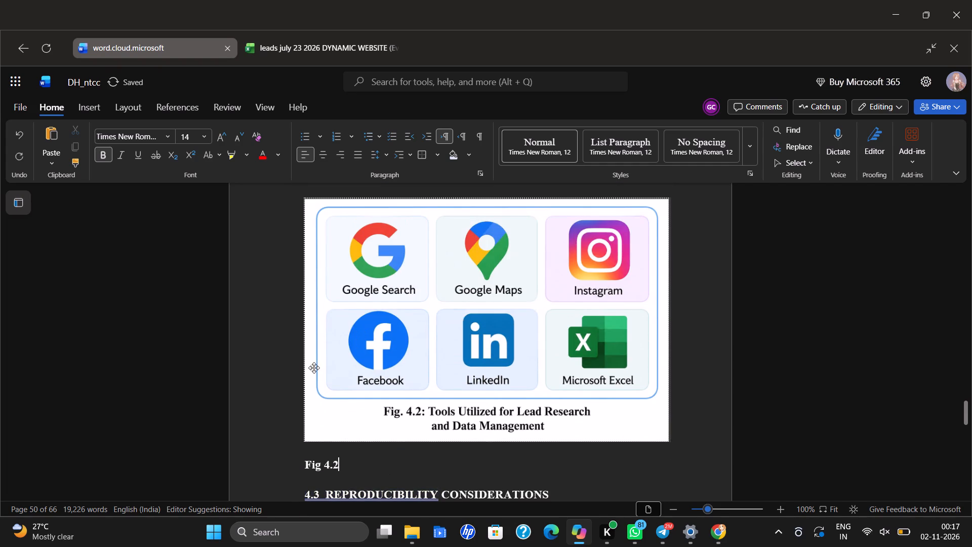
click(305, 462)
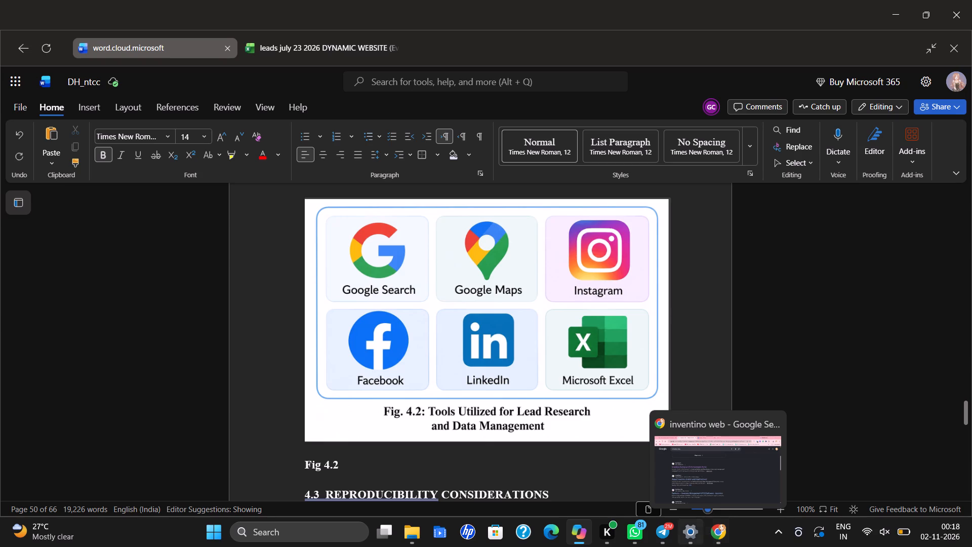
Switch to the Chrome window with the inventino web Google search.
click(728, 535)
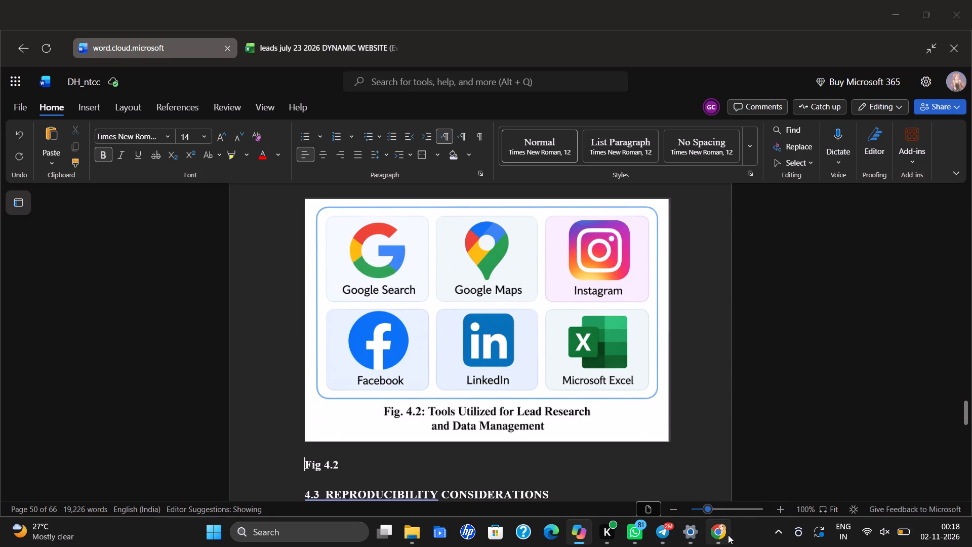
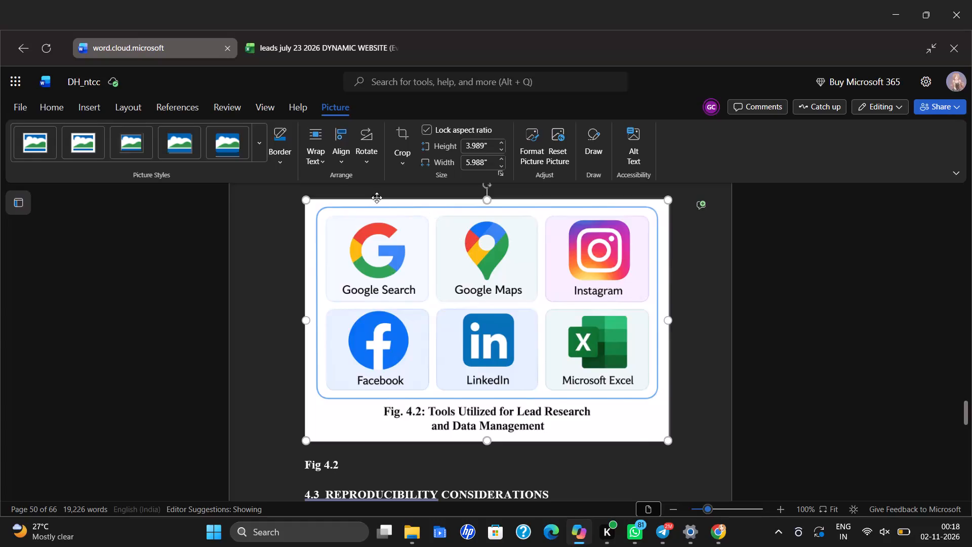
Replace the Fig. 4.2 tools picture with the version from the Downloads folder that has no built-in caption.
key(Delete)
scroll(466, 308, up, 1)
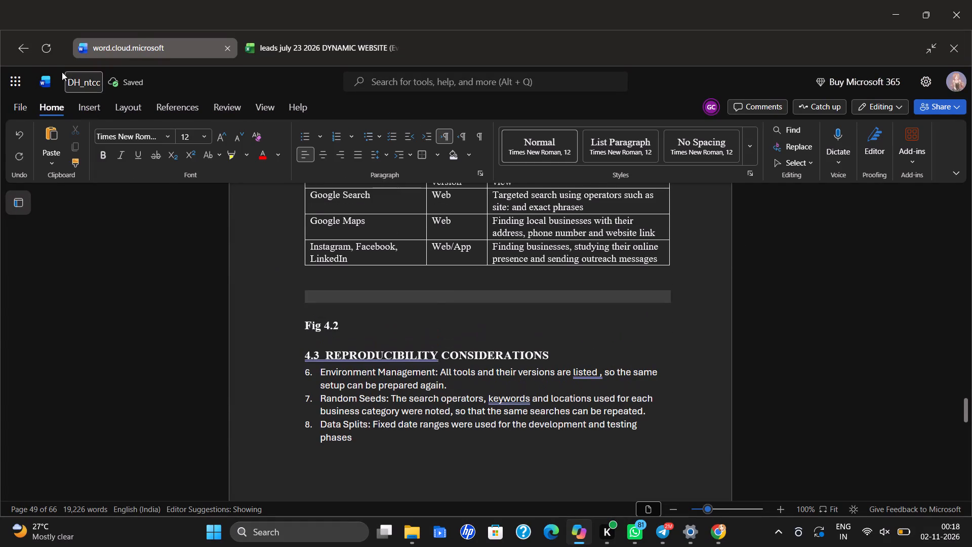
click(77, 112)
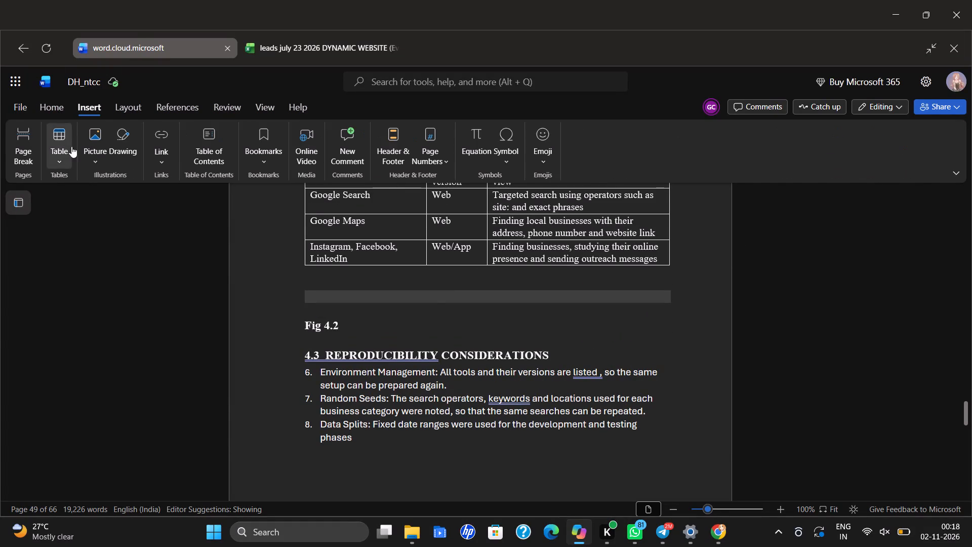
click(95, 145)
click(93, 195)
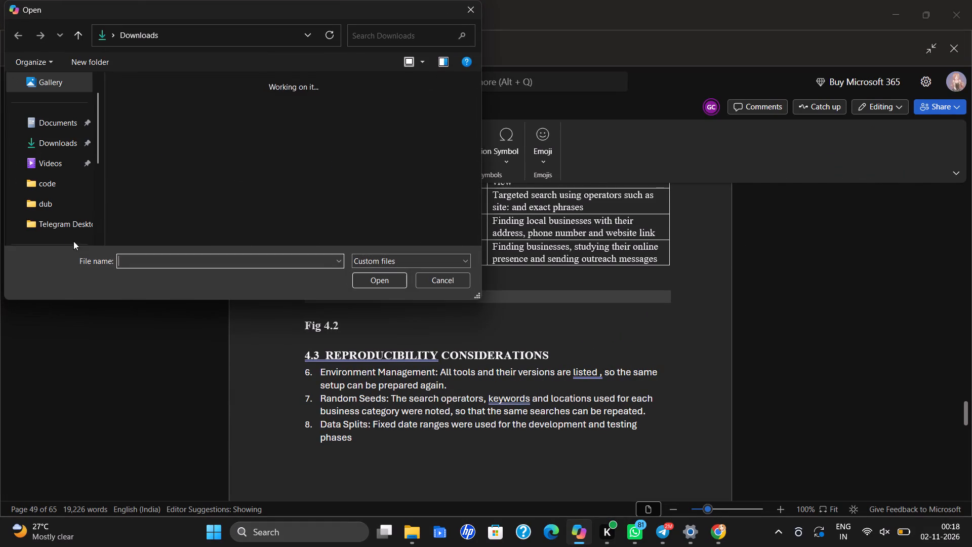
click(120, 143)
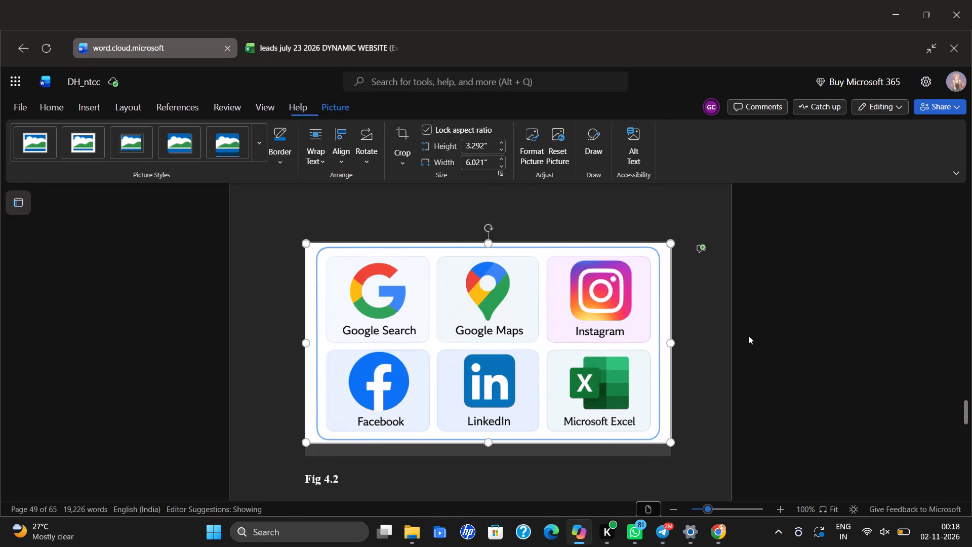
click(753, 333)
Review the report from the replaced tools picture through Chapter 5, examining the comparison table, section 5.3 outputs and figure placeholders.
scroll(708, 332, down, 1)
scroll(209, 406, up, 2)
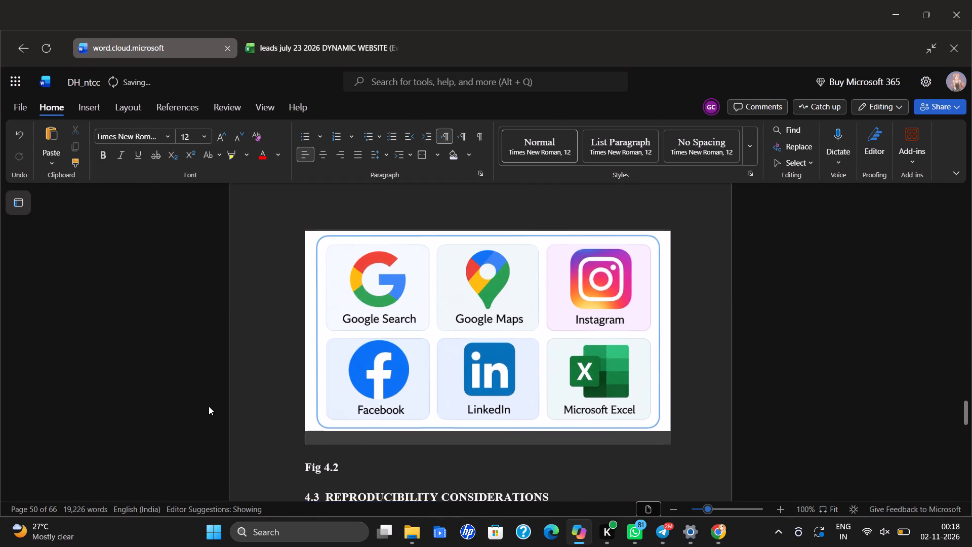
scroll(209, 406, up, 1)
scroll(599, 360, down, 6)
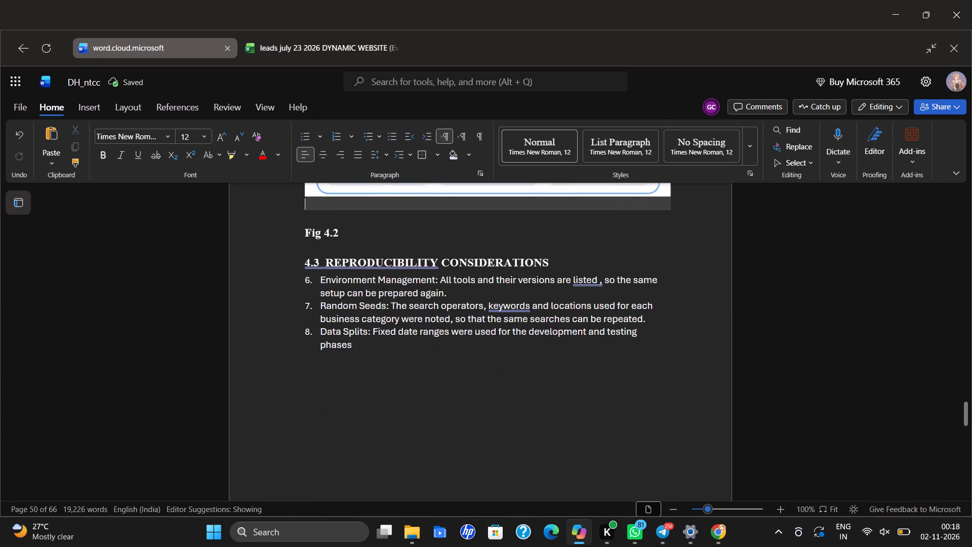
scroll(495, 337, down, 12)
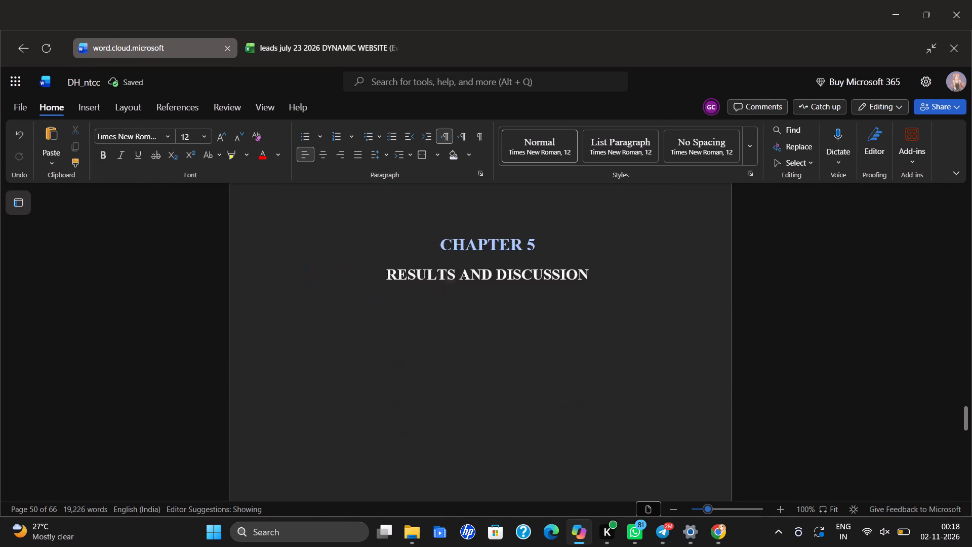
scroll(495, 336, down, 4)
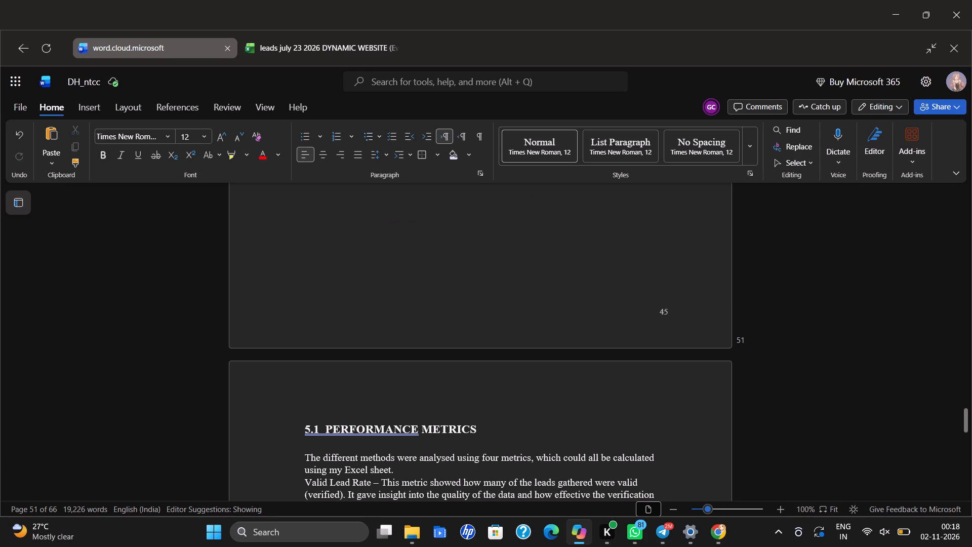
scroll(497, 334, up, 7)
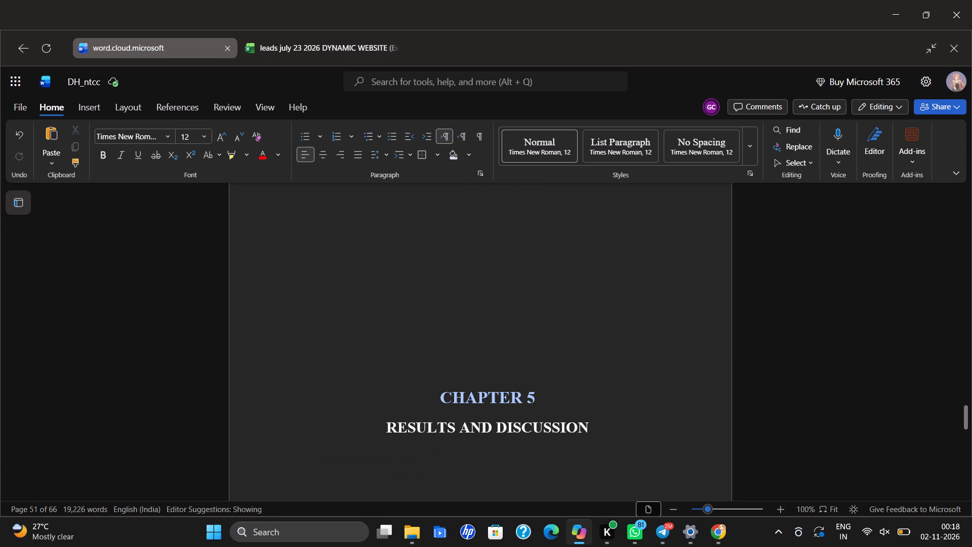
scroll(505, 371, down, 1)
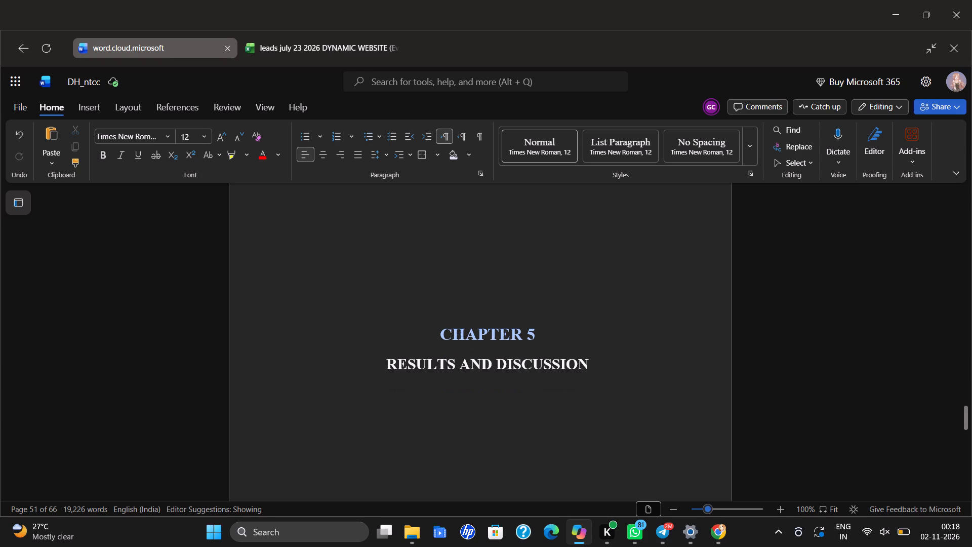
scroll(495, 342, down, 3)
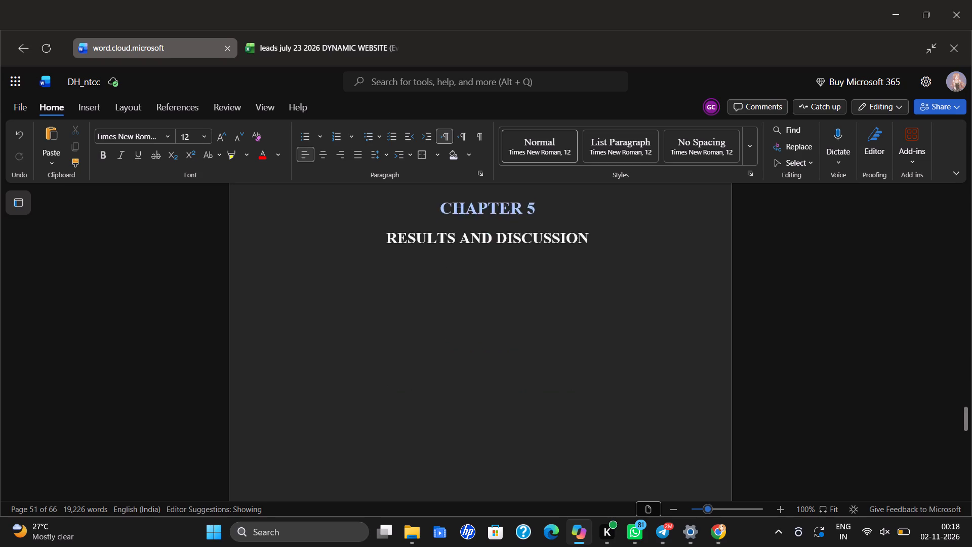
scroll(502, 336, down, 11)
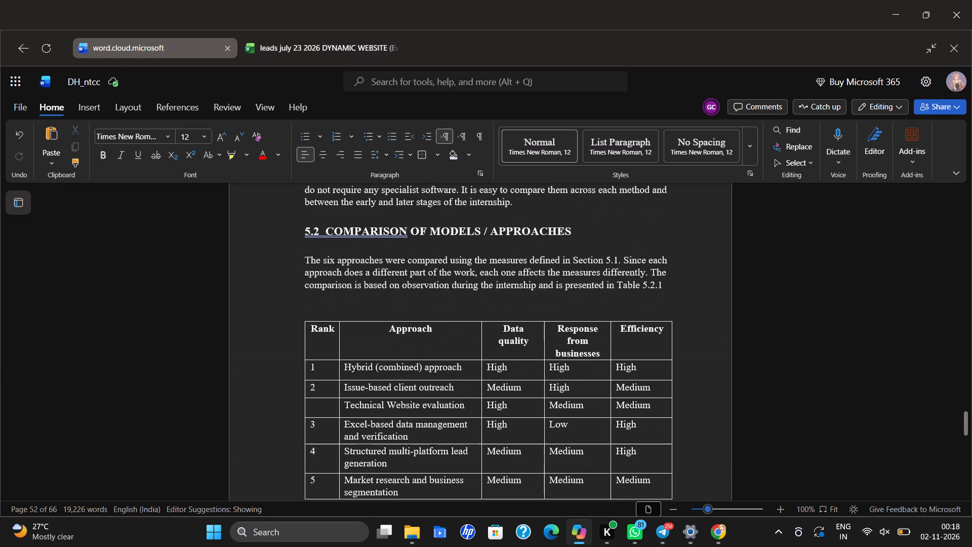
scroll(507, 342, down, 9)
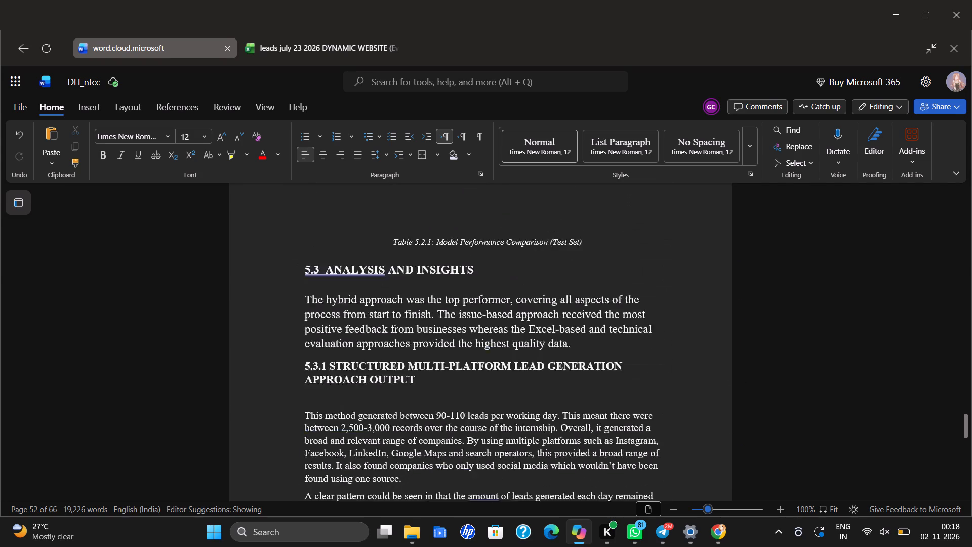
scroll(509, 353, up, 2)
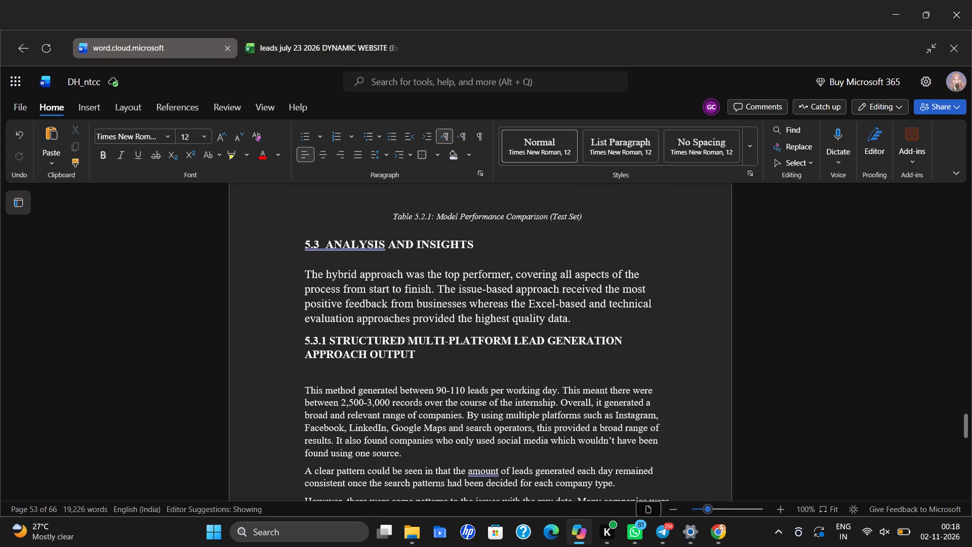
scroll(519, 362, up, 3)
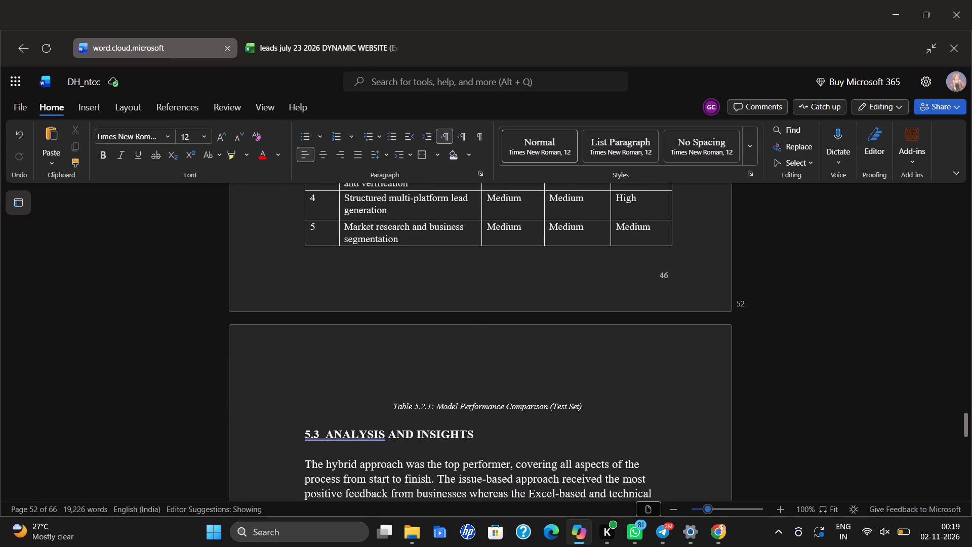
scroll(426, 375, up, 2)
scroll(426, 375, down, 3)
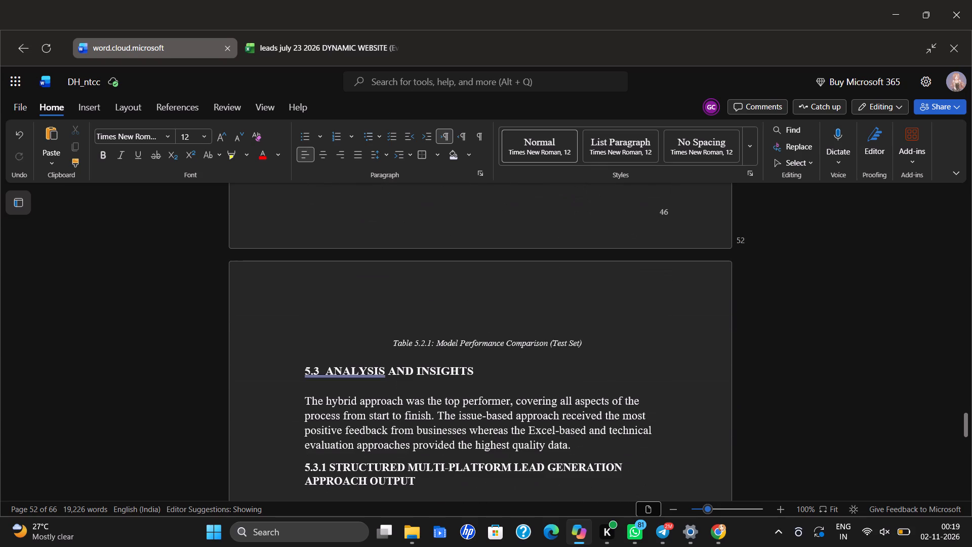
scroll(484, 424, down, 3)
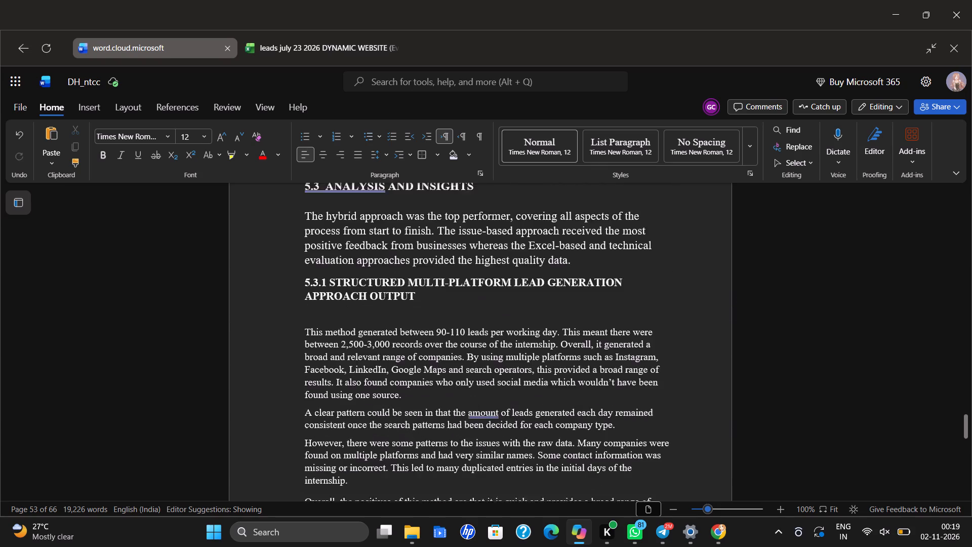
scroll(487, 411, down, 15)
scroll(495, 398, up, 3)
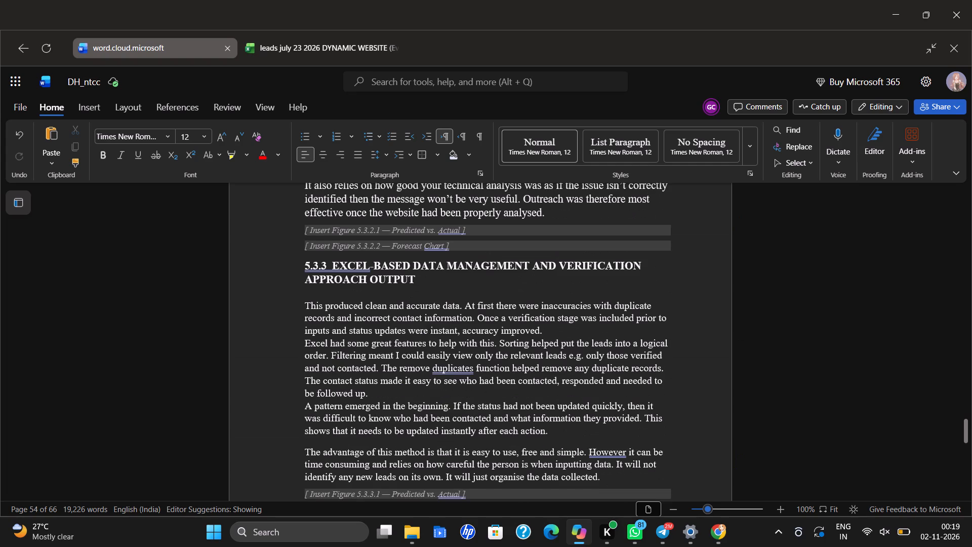
scroll(437, 270, up, 12)
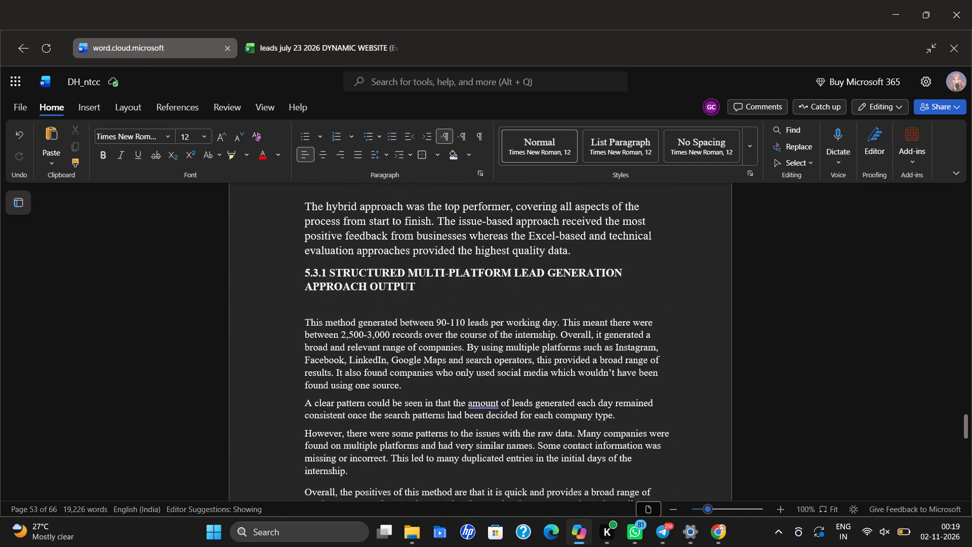
scroll(442, 283, down, 20)
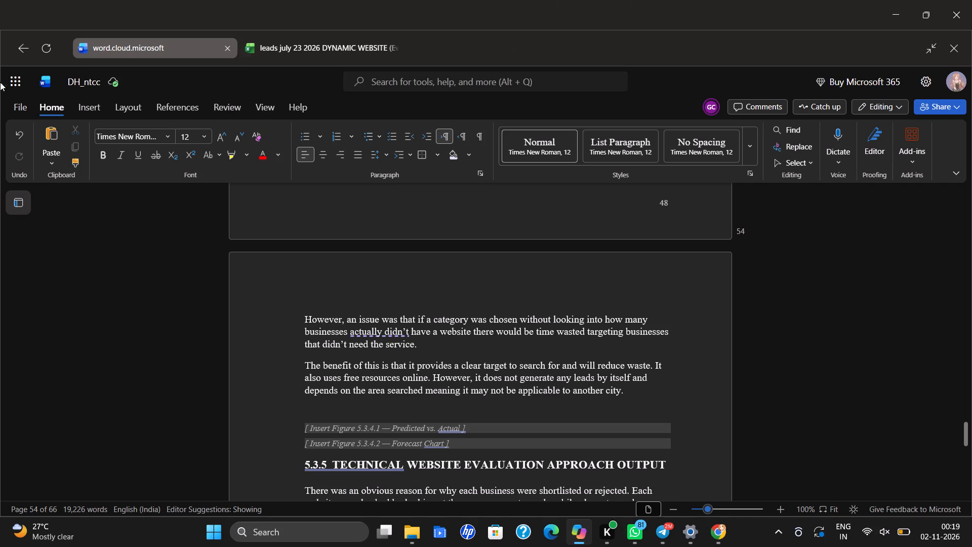
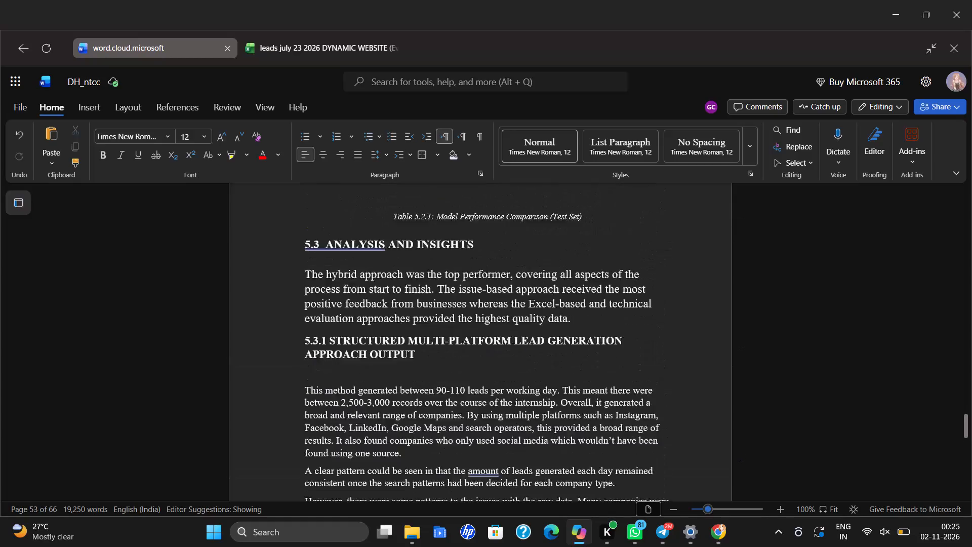
Reread Chapter 5 from the section 5.1 performance metrics through the section 5.2 comparison table to the section 5.3.1 lead generation output.
scroll(687, 326, up, 6)
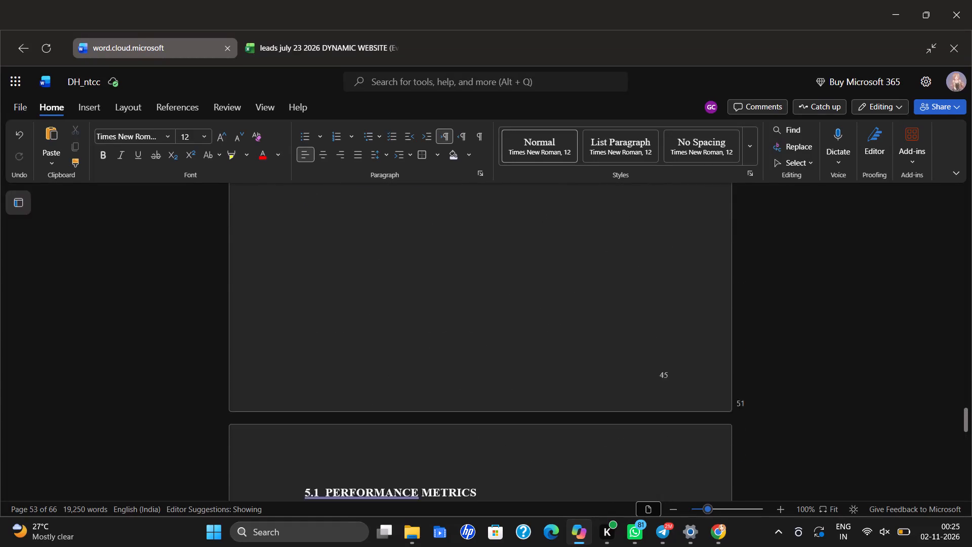
scroll(686, 326, up, 9)
scroll(686, 325, down, 15)
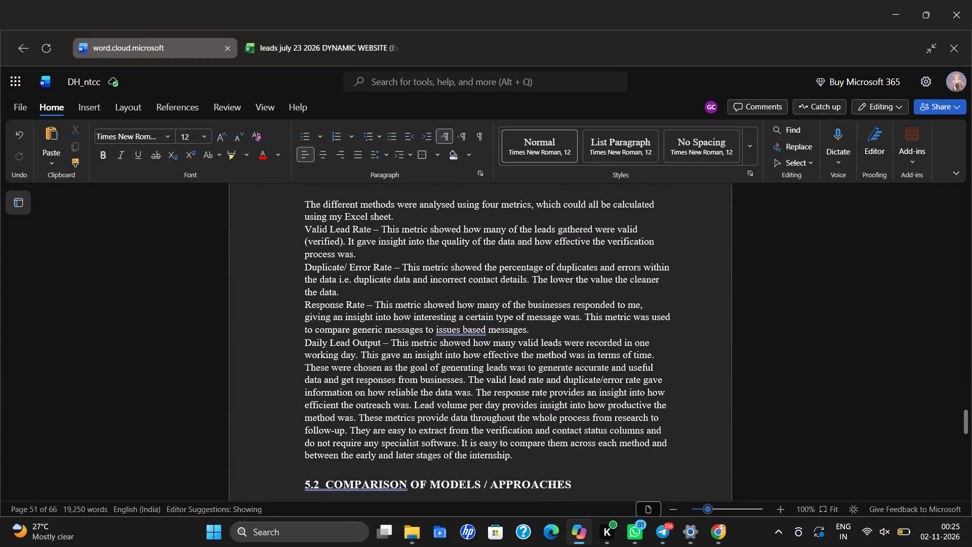
scroll(541, 433, up, 2)
scroll(540, 424, down, 1)
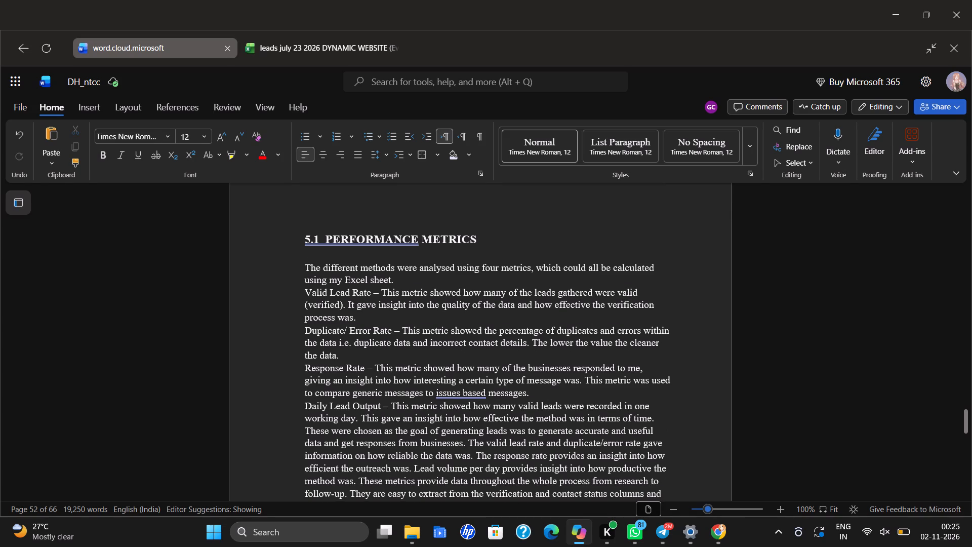
scroll(341, 335, down, 1)
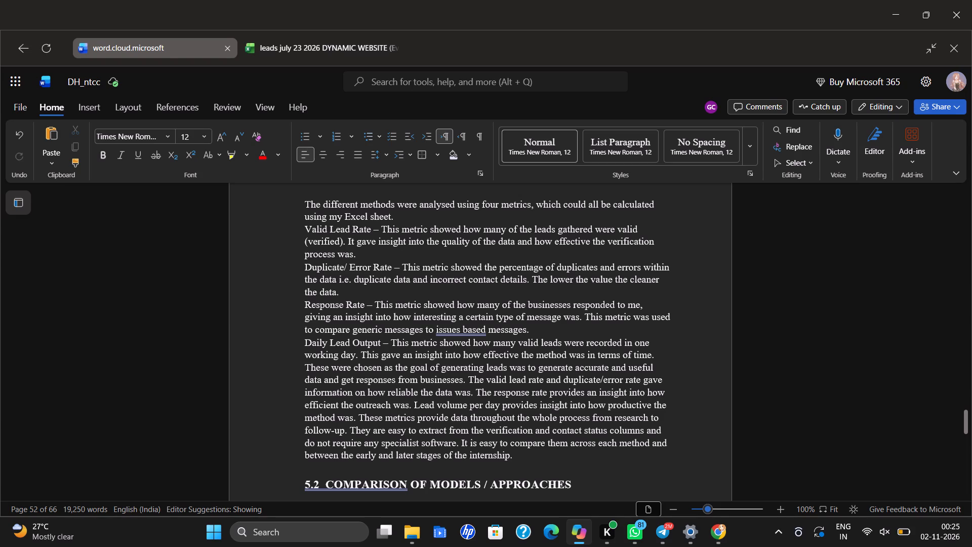
scroll(374, 348, down, 8)
scroll(378, 354, up, 4)
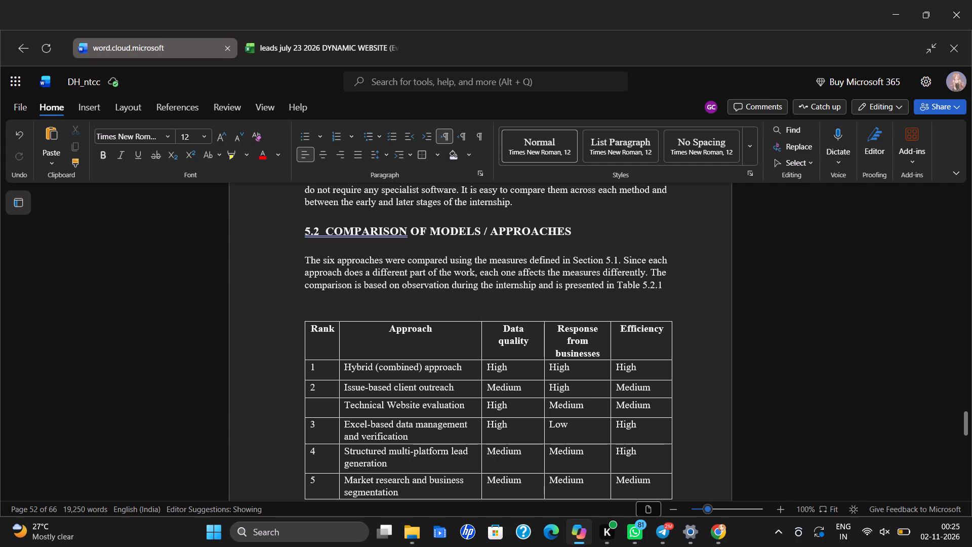
scroll(444, 299, down, 5)
scroll(469, 331, down, 4)
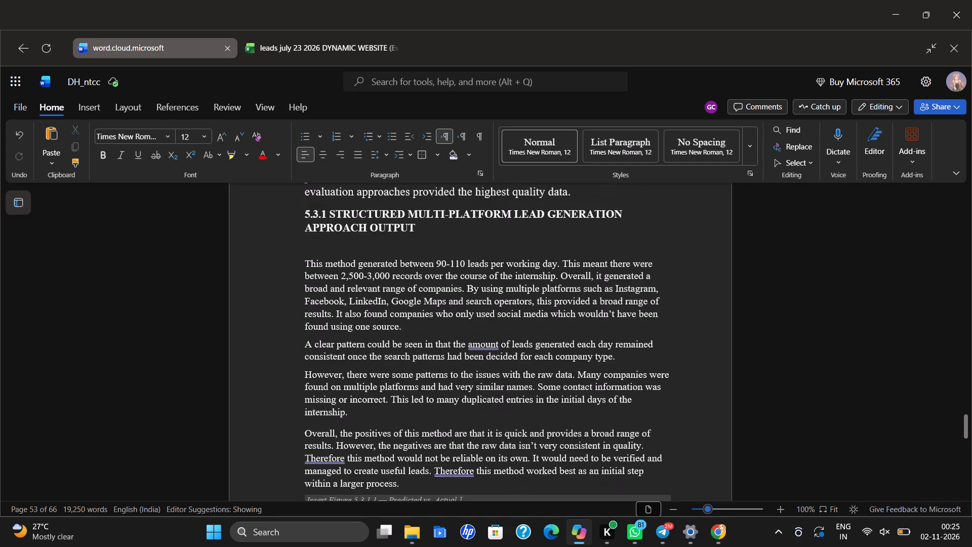
scroll(469, 331, up, 3)
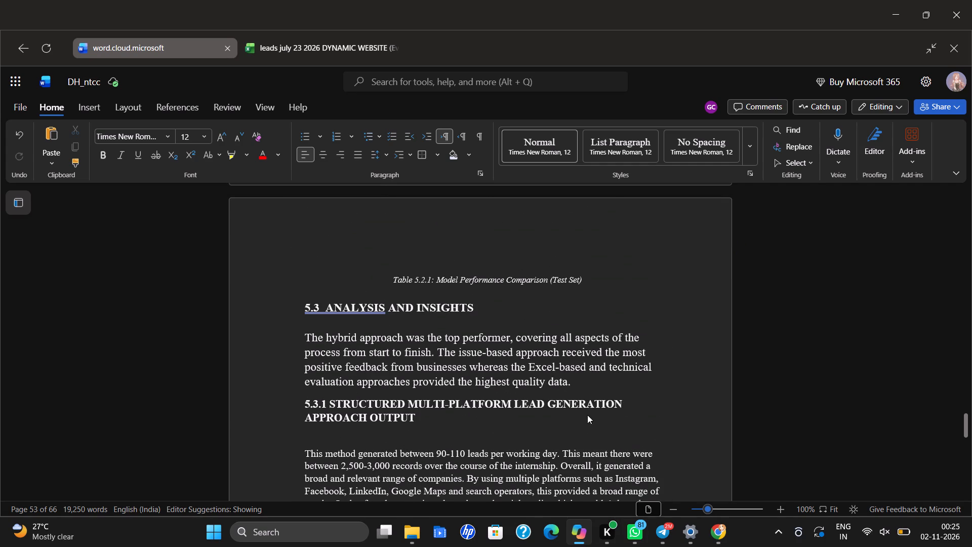
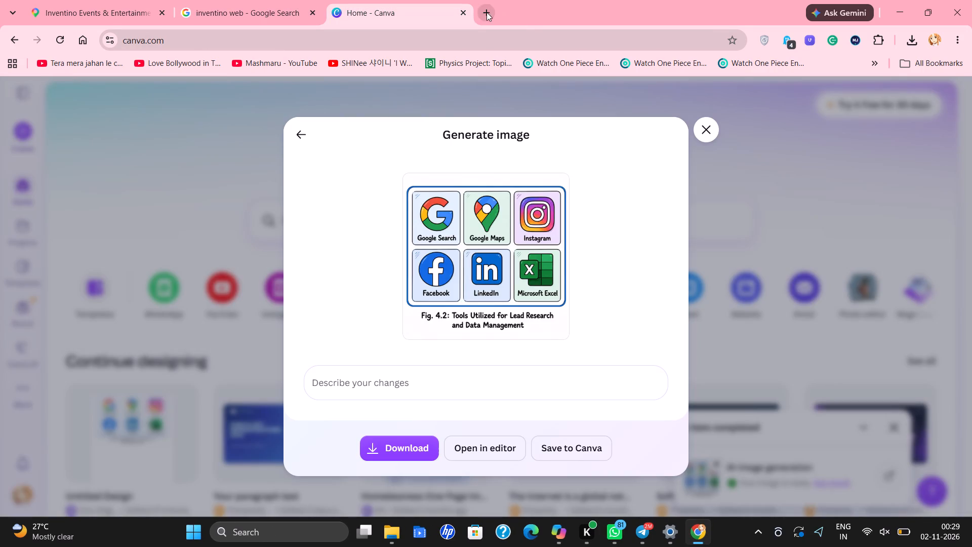
click(464, 12)
click(416, 269)
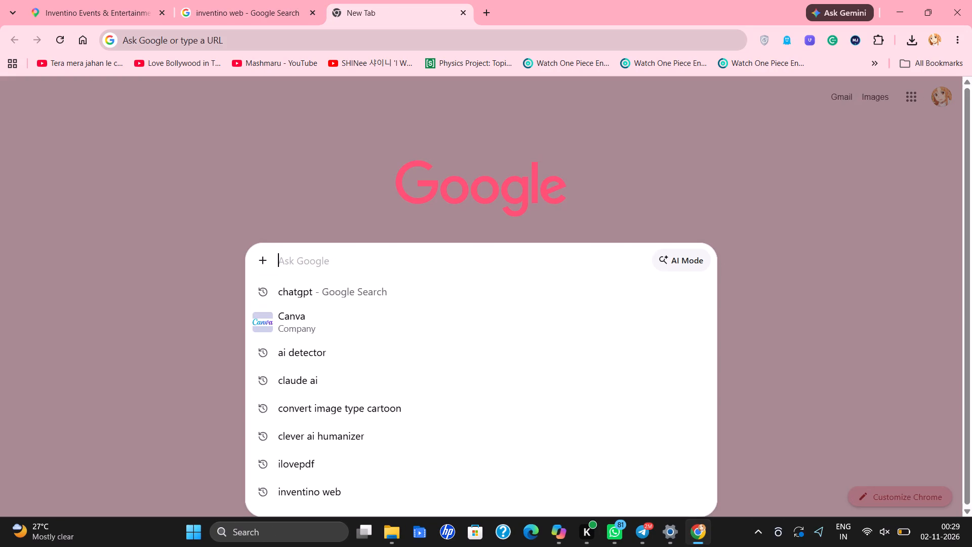
text(graph)
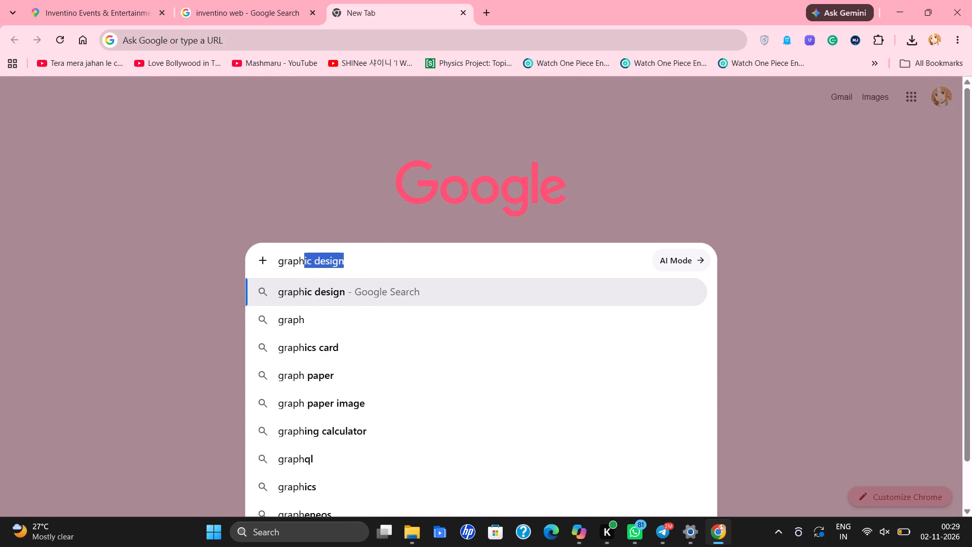
key(space)
text(4)
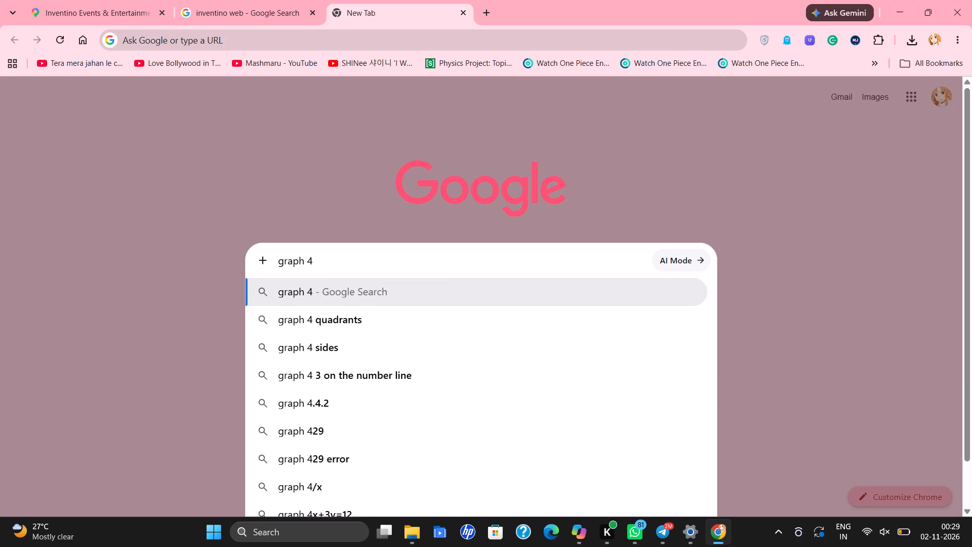
key(BackSpace)
text(online)
key(Return)
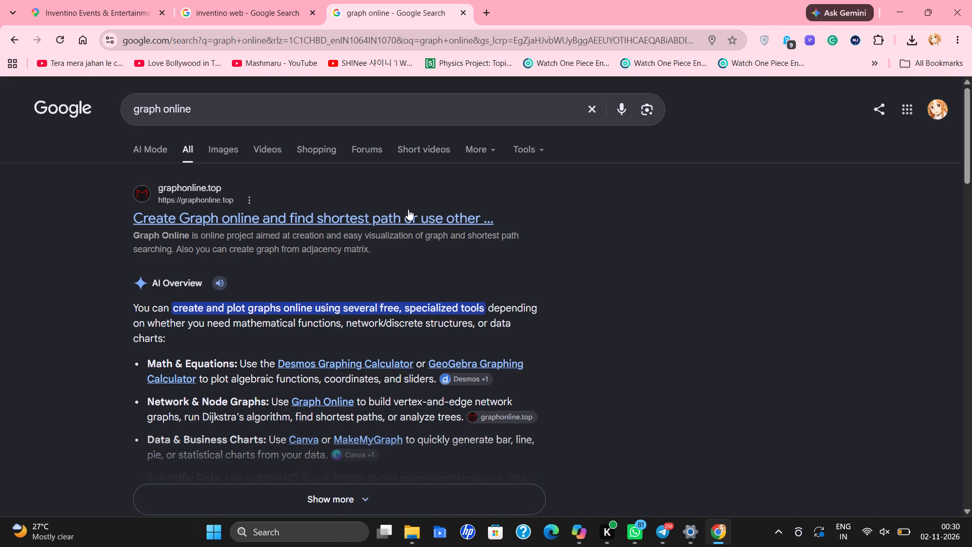
Check the Graph Online site at graphonline.top as a graph-making tool and return to the search results.
click(408, 213)
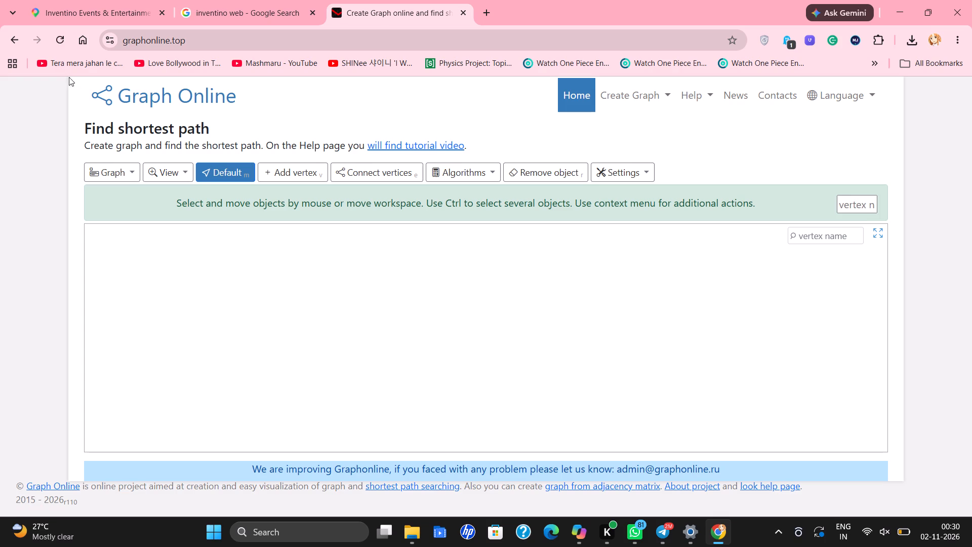
scroll(332, 241, down, 3)
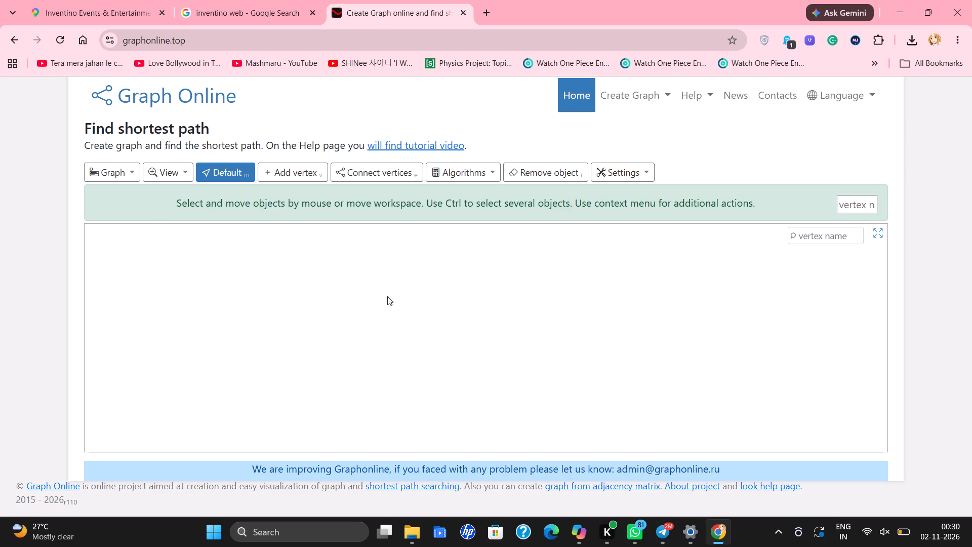
click(396, 296)
click(10, 41)
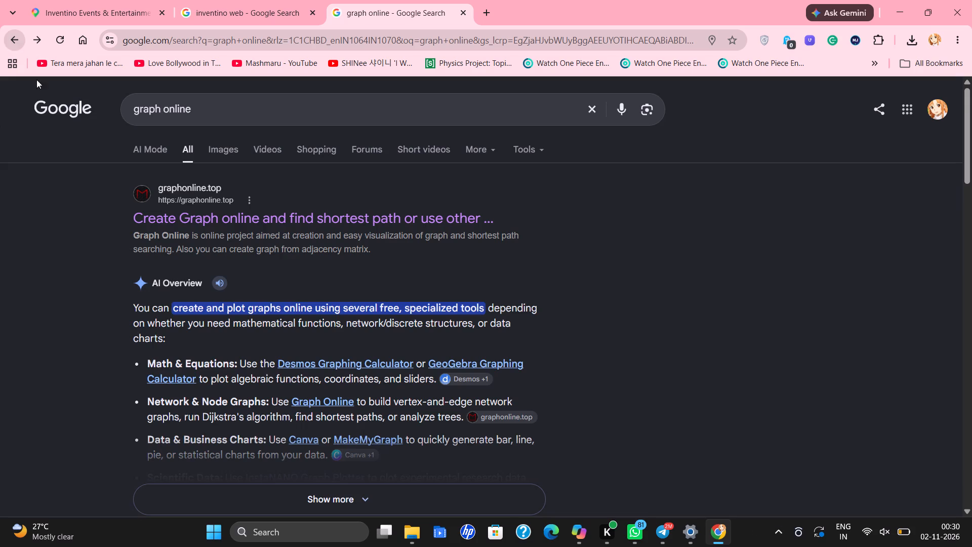
Check the Virtual Graph Paper drawing workspace from the search results and return to the results.
scroll(317, 246, down, 5)
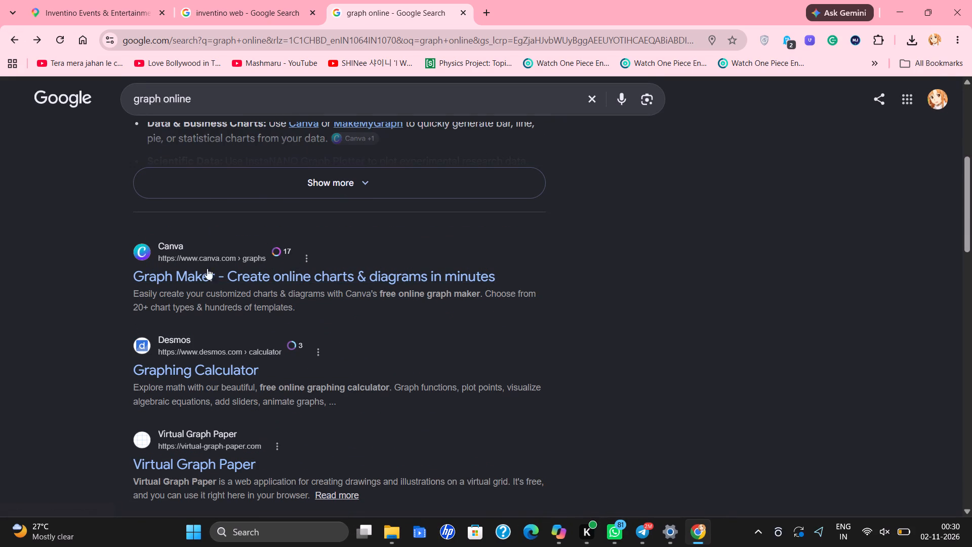
click(151, 469)
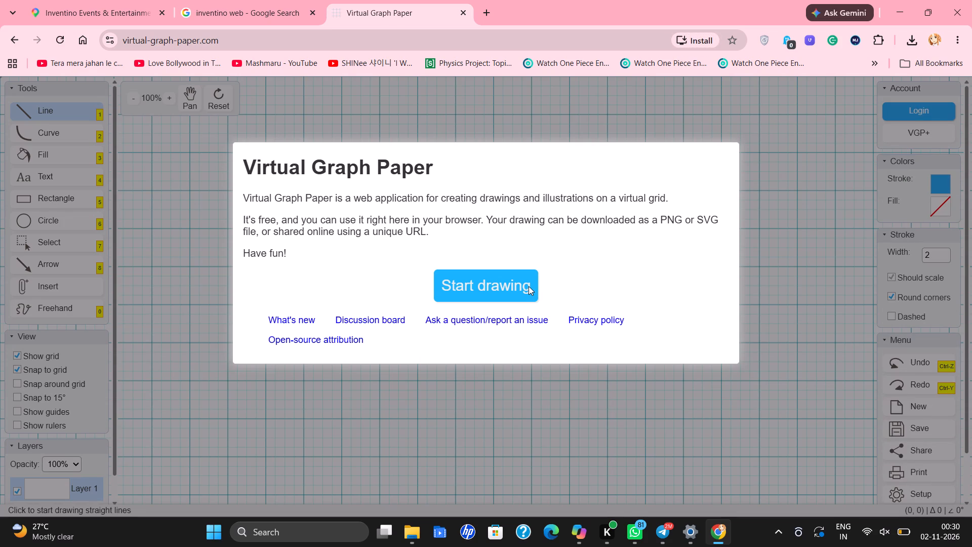
click(526, 291)
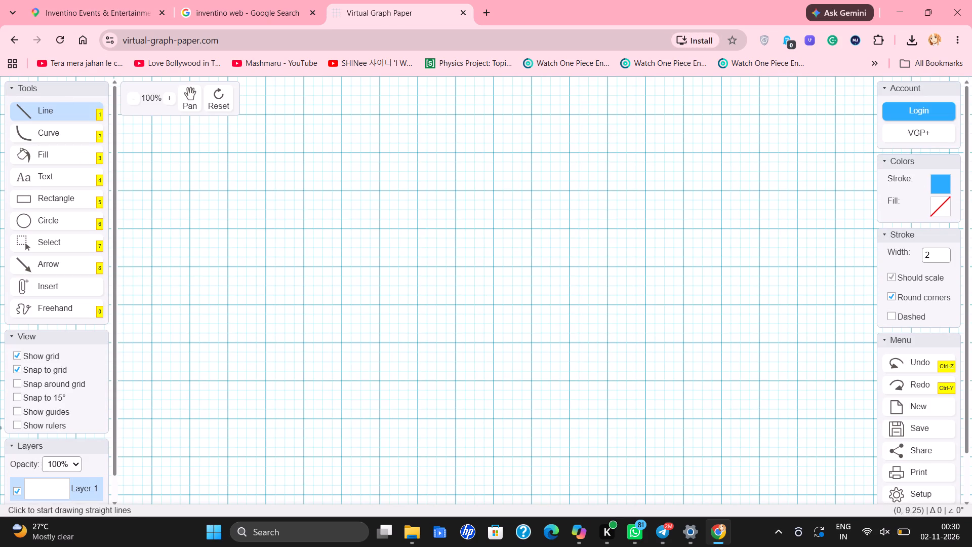
click(35, 491)
click(22, 38)
Search Google for "graph online online" and look through the results for a graph plotter.
click(282, 106)
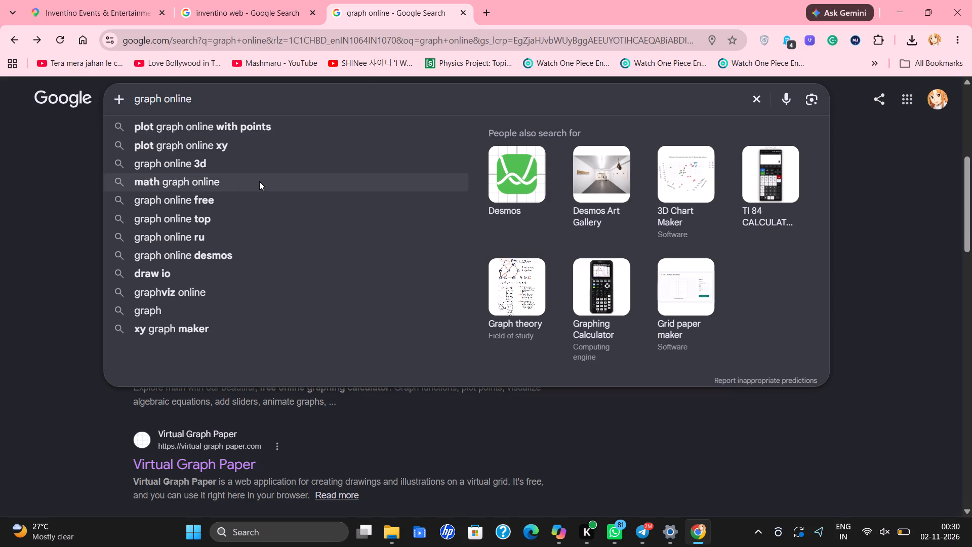
key(space)
text(online)
key(Return)
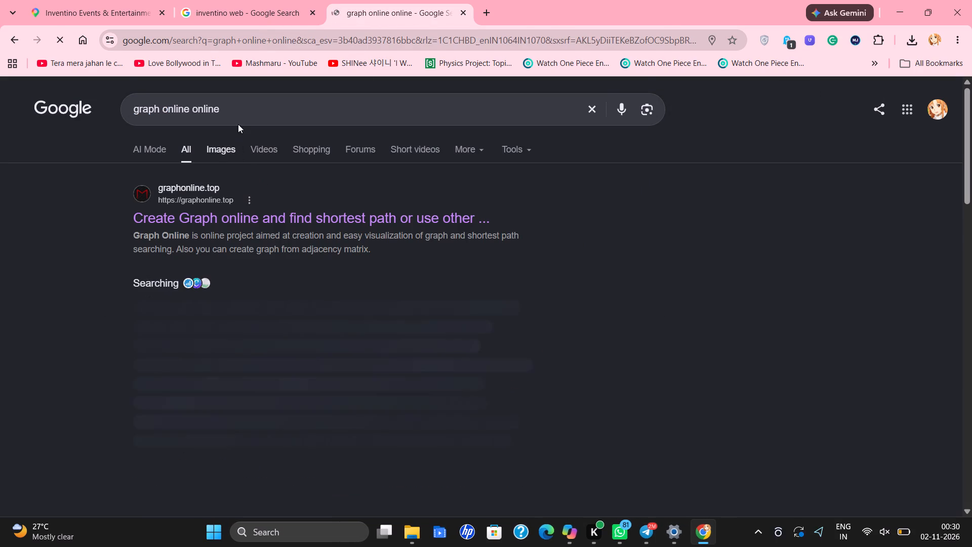
scroll(241, 241, down, 3)
scroll(226, 292, down, 2)
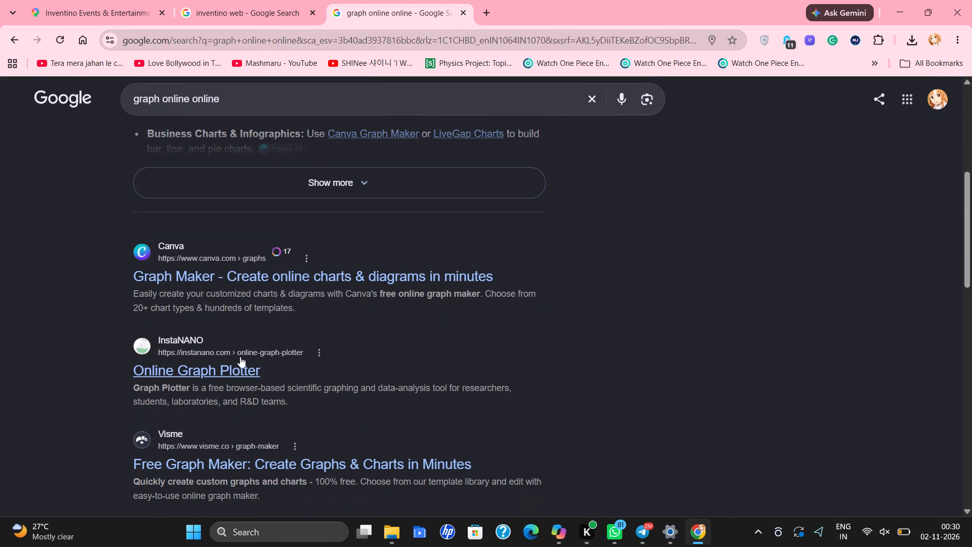
Check InstaNANO's Online Graph Plotter and its data file import, and return to the results without importing a file.
click(240, 357)
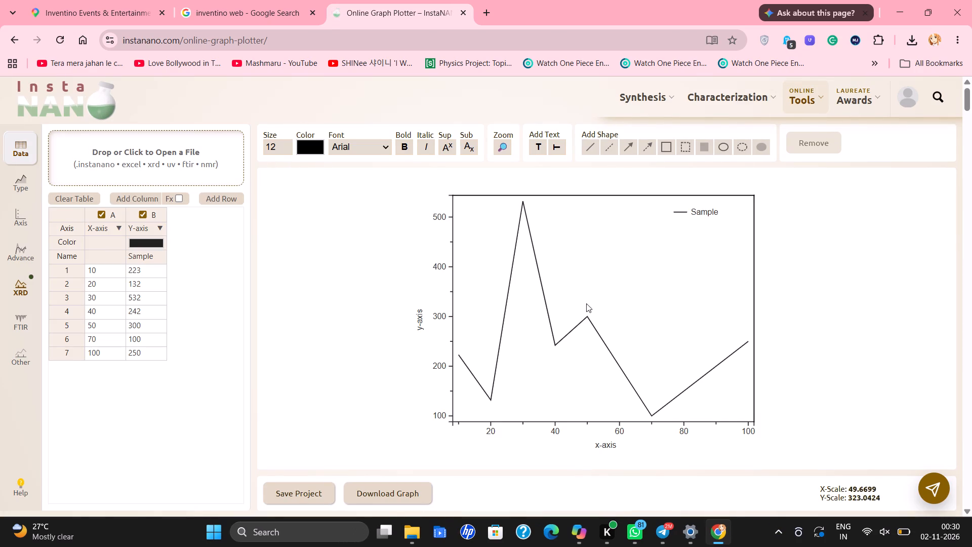
click(190, 159)
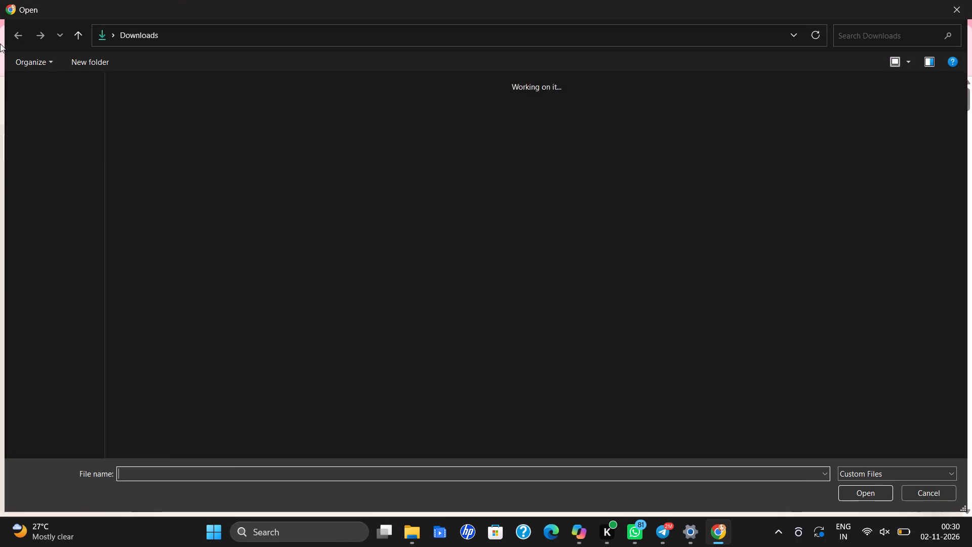
click(960, 12)
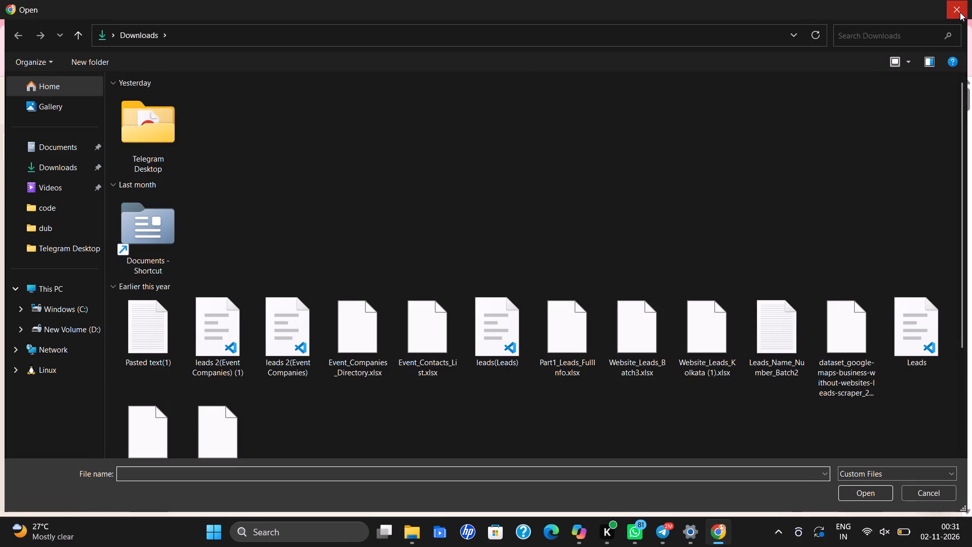
click(17, 43)
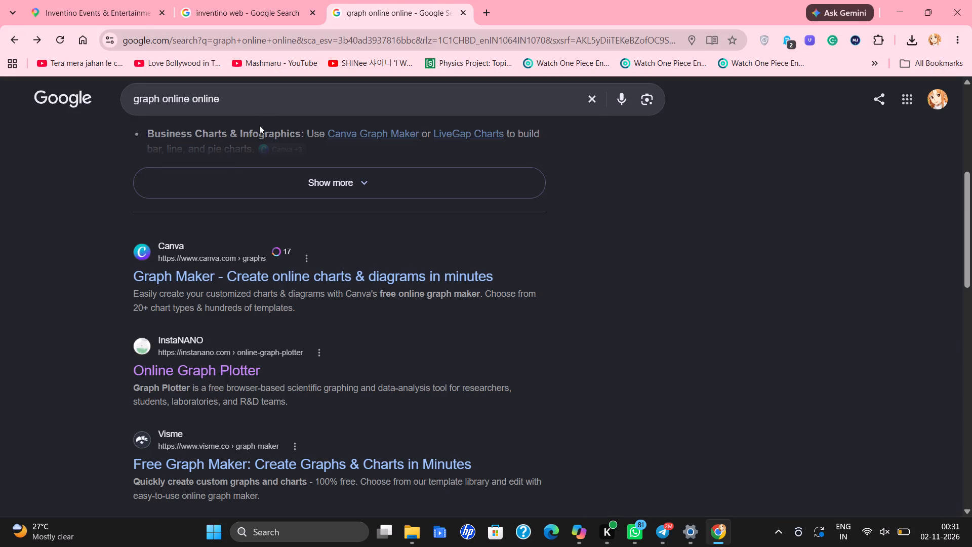
Search Google for "graph by data".
click(260, 114)
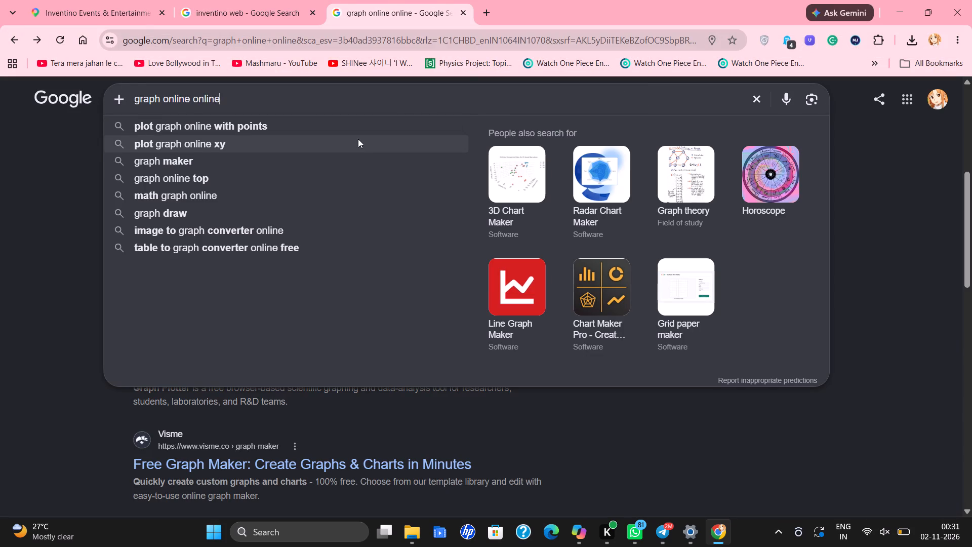
key(BackSpace)
key(BackSpace)
key(BackSpace)
key(BackSpace)
key(BackSpace)
key(BackSpace)
key(BackSpace)
key(BackSpace)
key(BackSpace)
key(BackSpace)
key(BackSpace)
key(BackSpace)
key(BackSpace)
key(BackSpace)
key(BackSpace)
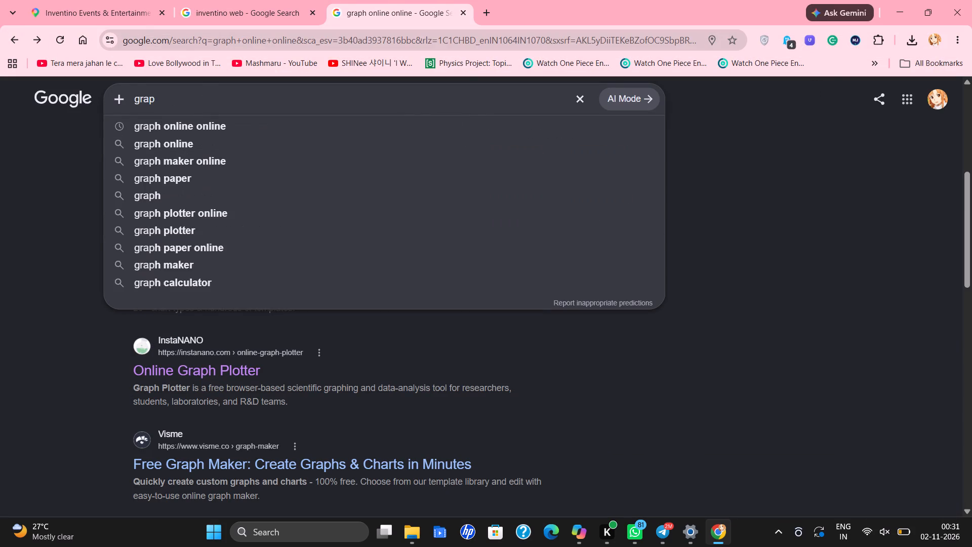
text(y)
key(space)
key(BackSpace)
key(BackSpace)
text(h by data)
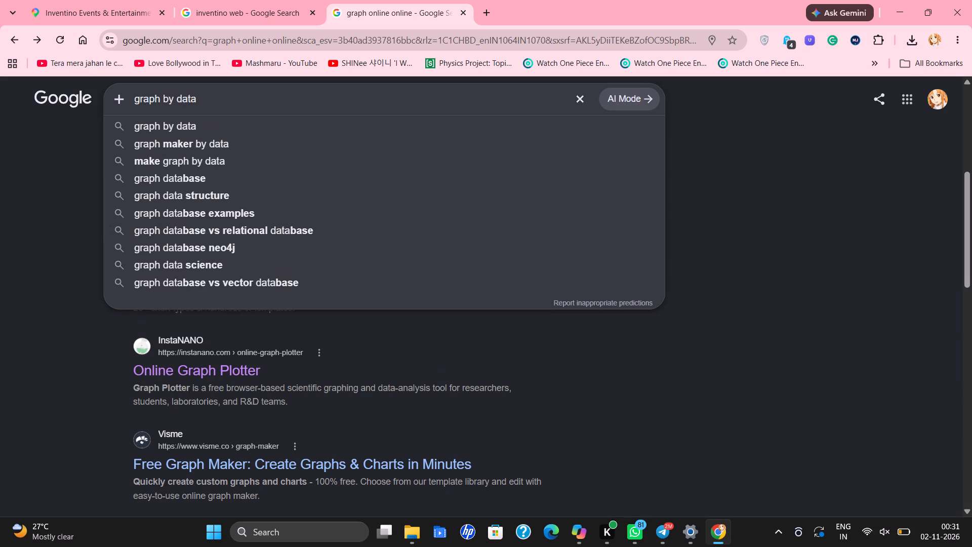
key(Return)
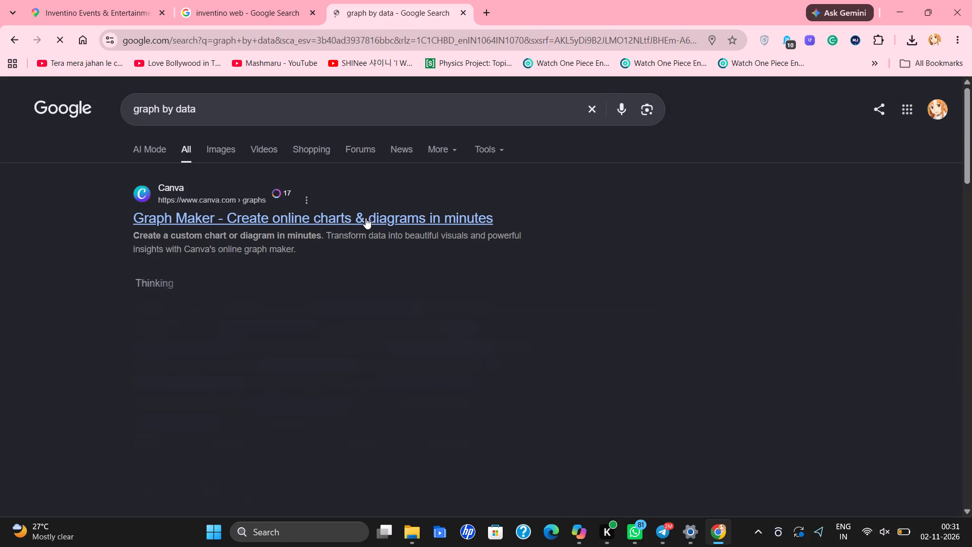
Open Canva's Graph Maker from the results and start a blank presentation design for a chart.
click(366, 218)
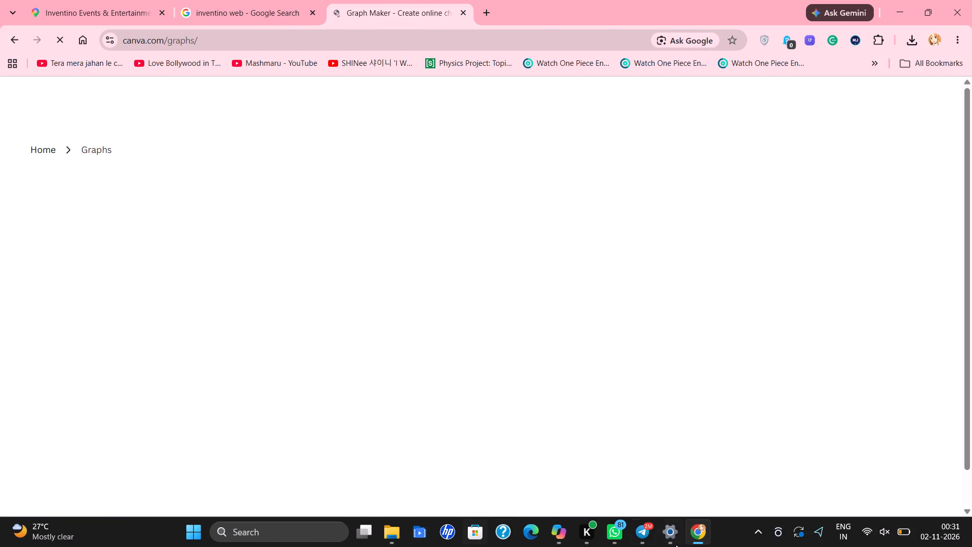
click(459, 285)
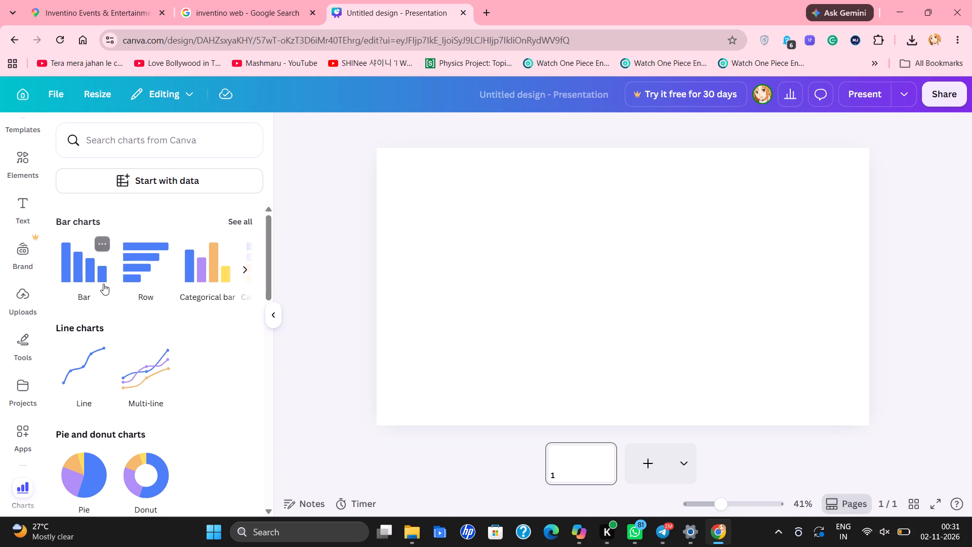
Browse the bar chart types and search Canva's charts for "compare".
click(244, 268)
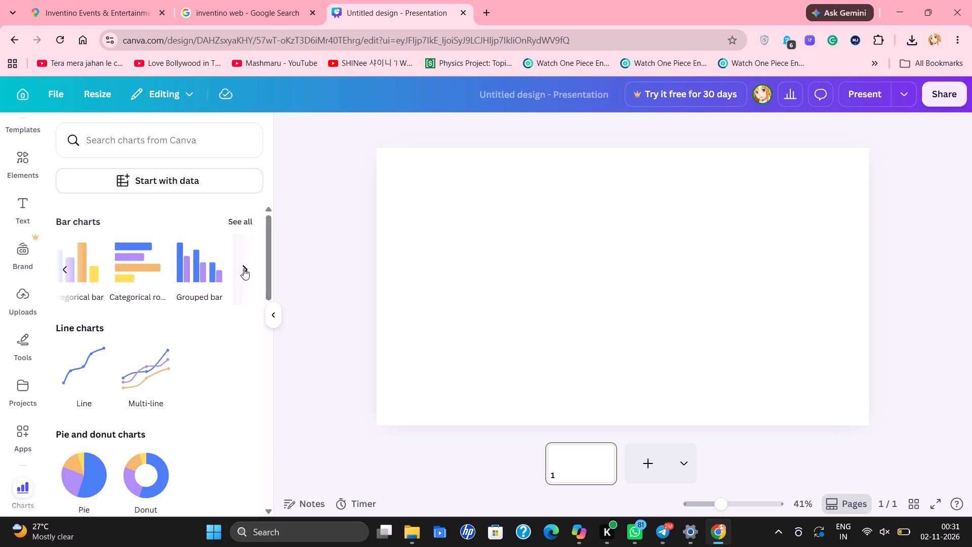
click(194, 129)
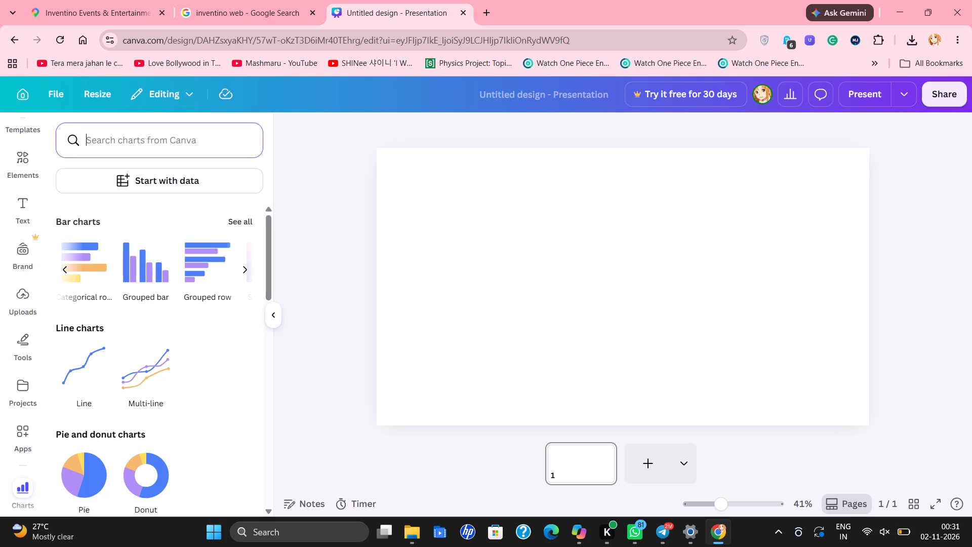
text(comp)
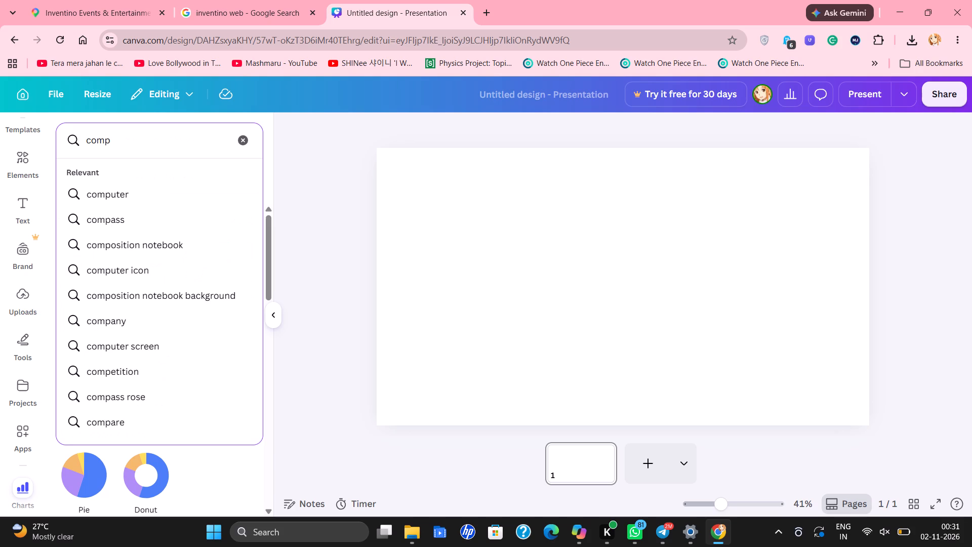
key(a)
text(re)
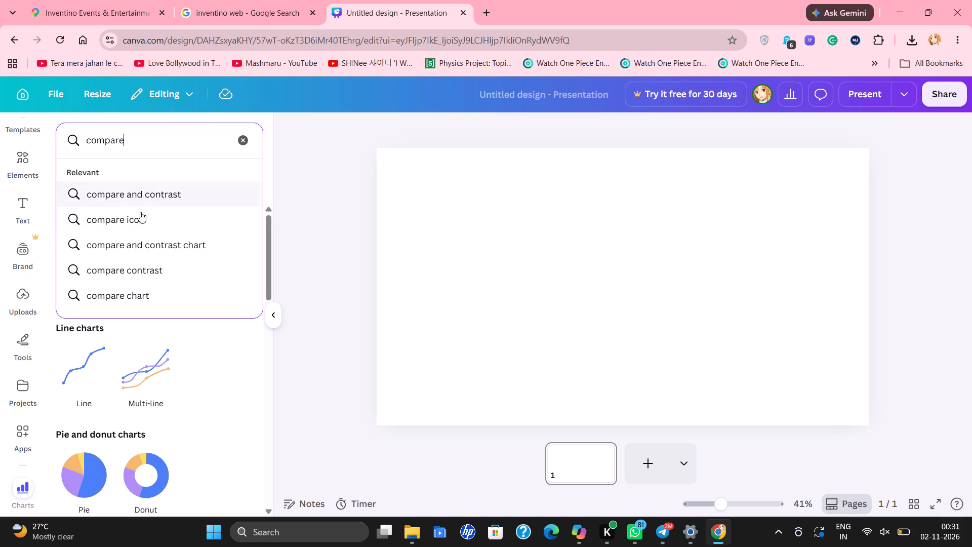
key(Return)
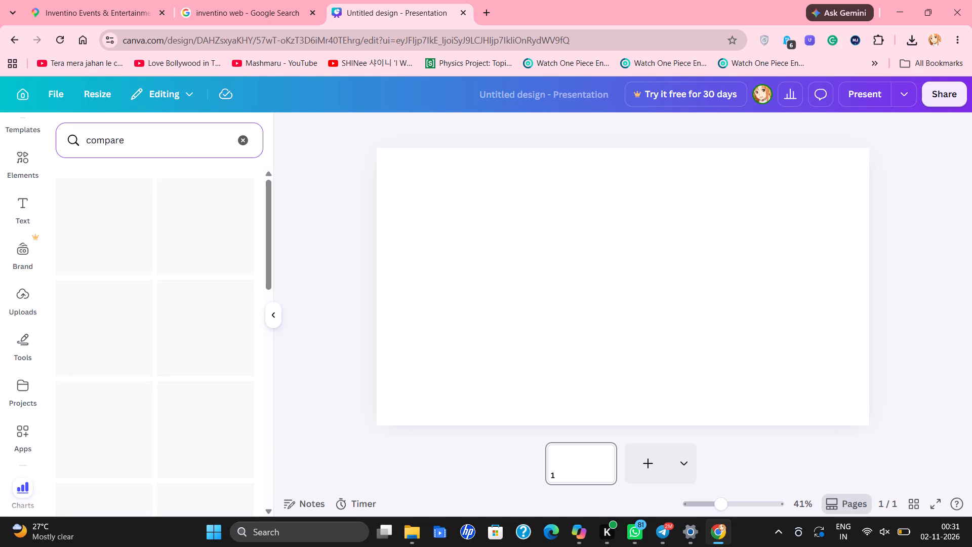
Search Canva's charts for "compare graph" and add a Progress ring chart to the blank page.
click(157, 154)
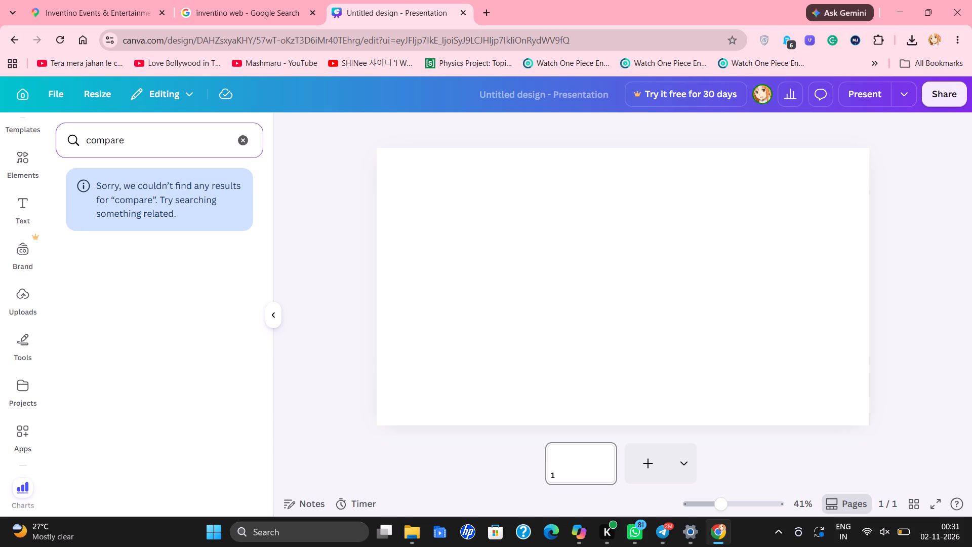
click(156, 149)
key(space)
text(graph)
key(Return)
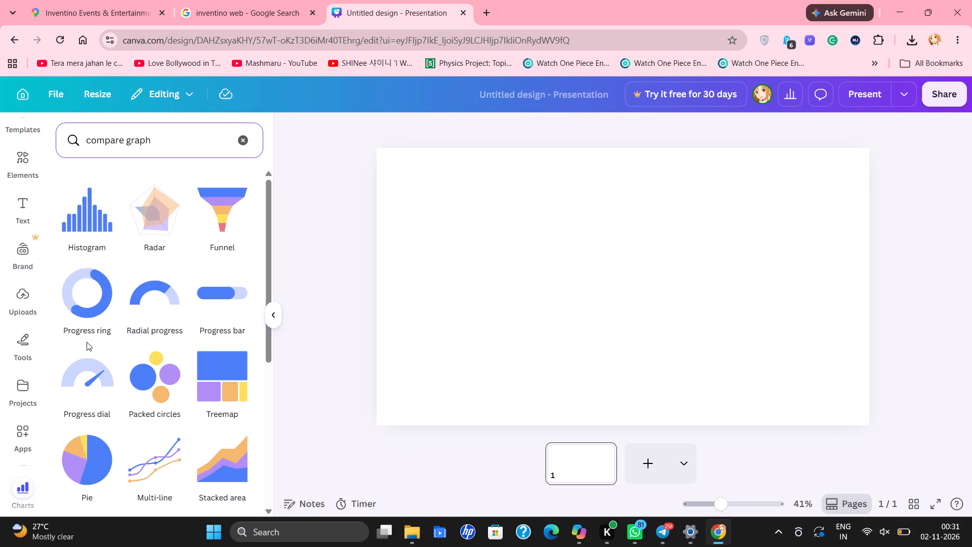
click(88, 309)
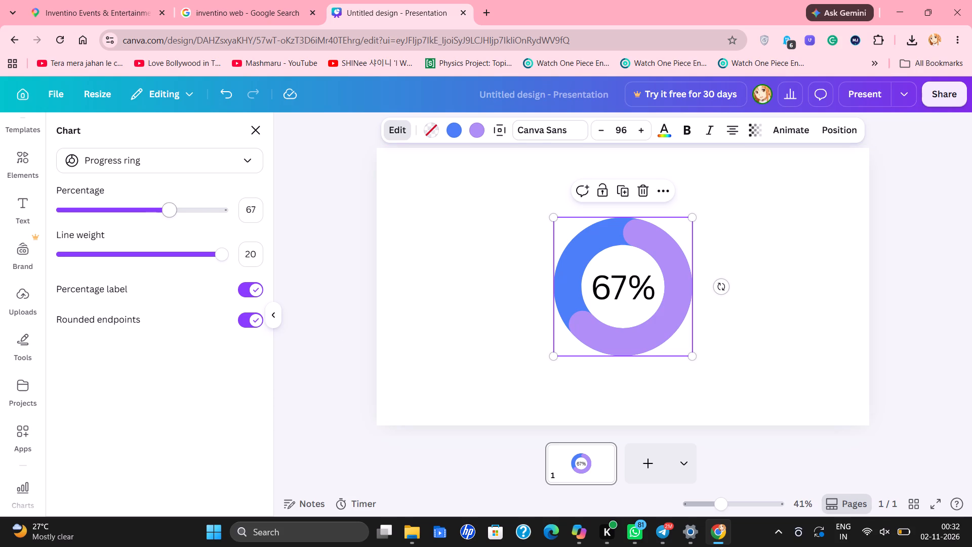
Open the progress ring's percentage value for editing.
click(256, 213)
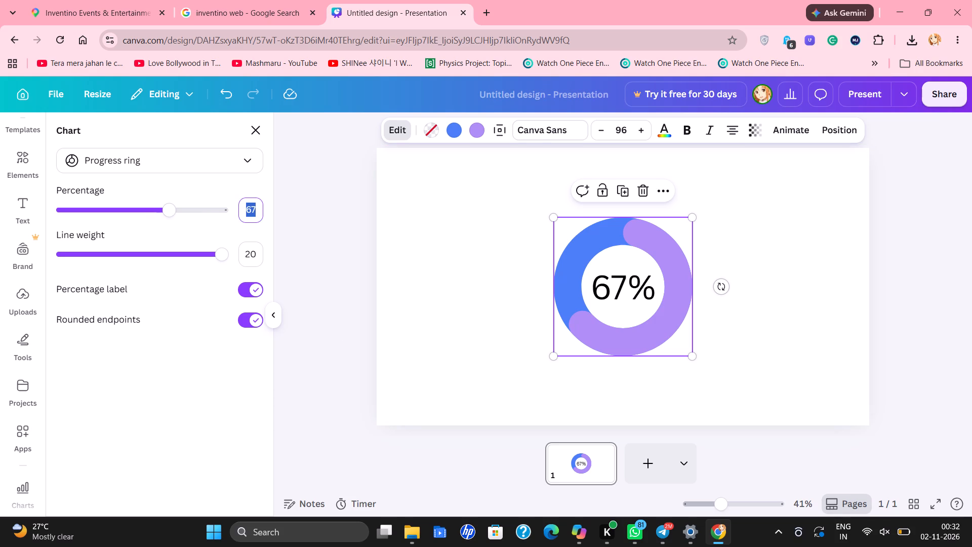
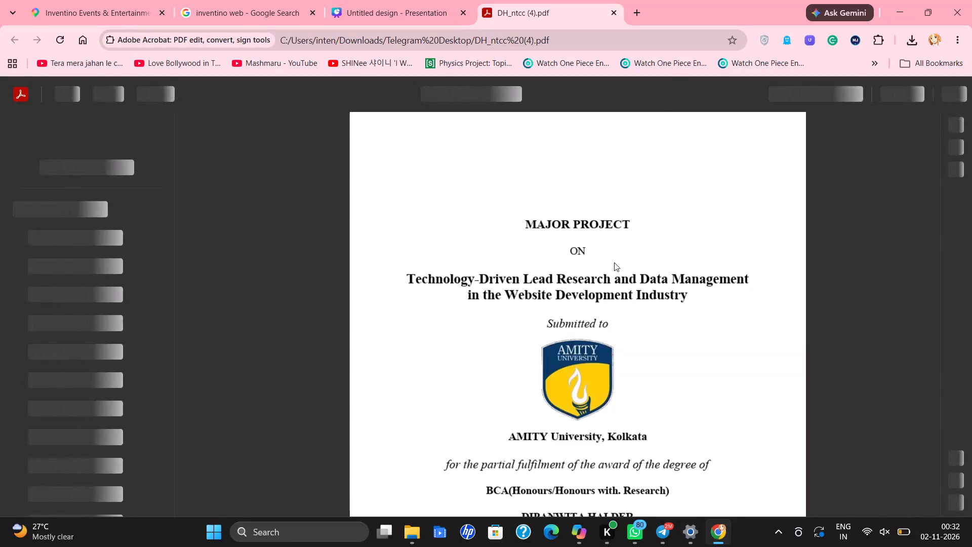
Look through the DH_ntcc (4) PDF's front matter, table of contents and lists, dismissing the sign-in prompt.
scroll(666, 286, down, 16)
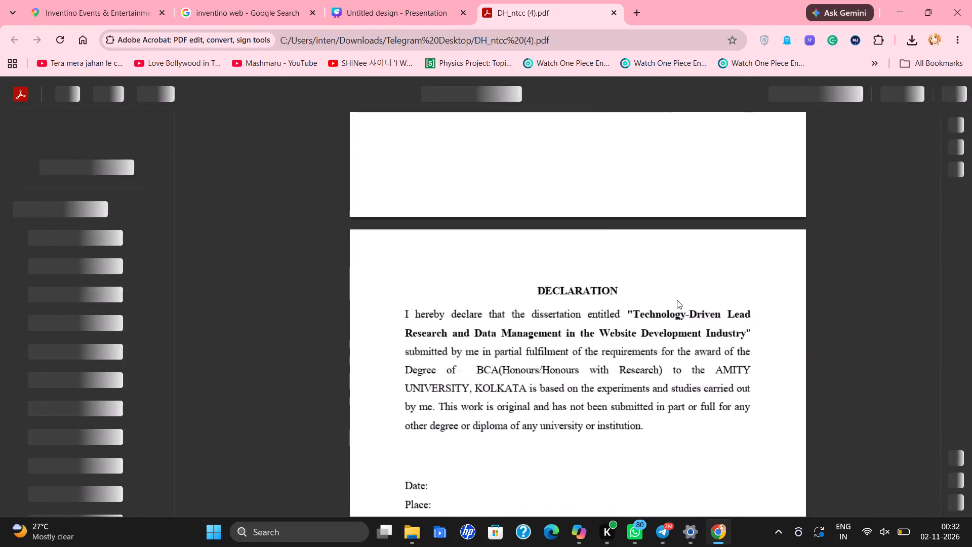
scroll(677, 300, down, 12)
scroll(677, 300, down, 20)
scroll(677, 300, down, 2)
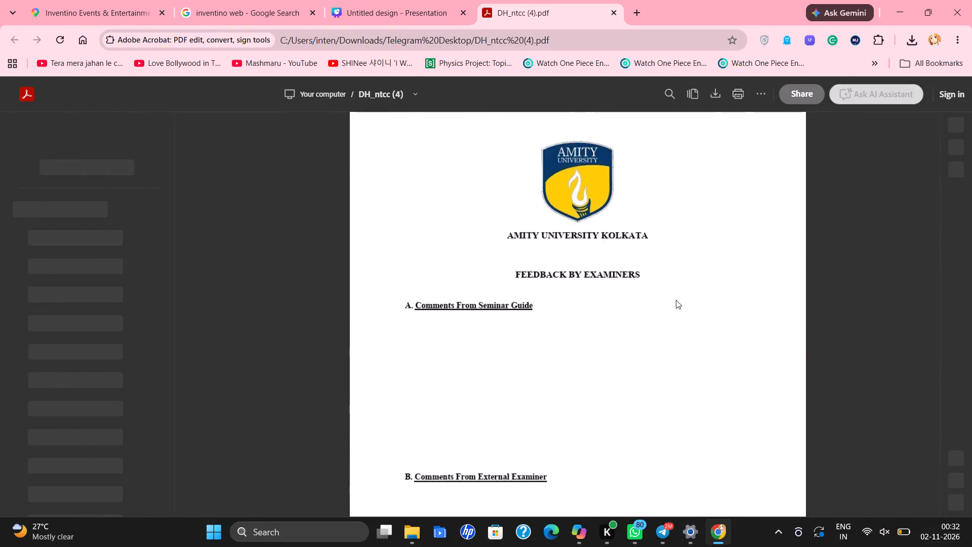
scroll(676, 300, down, 14)
scroll(676, 298, up, 1)
scroll(676, 297, down, 6)
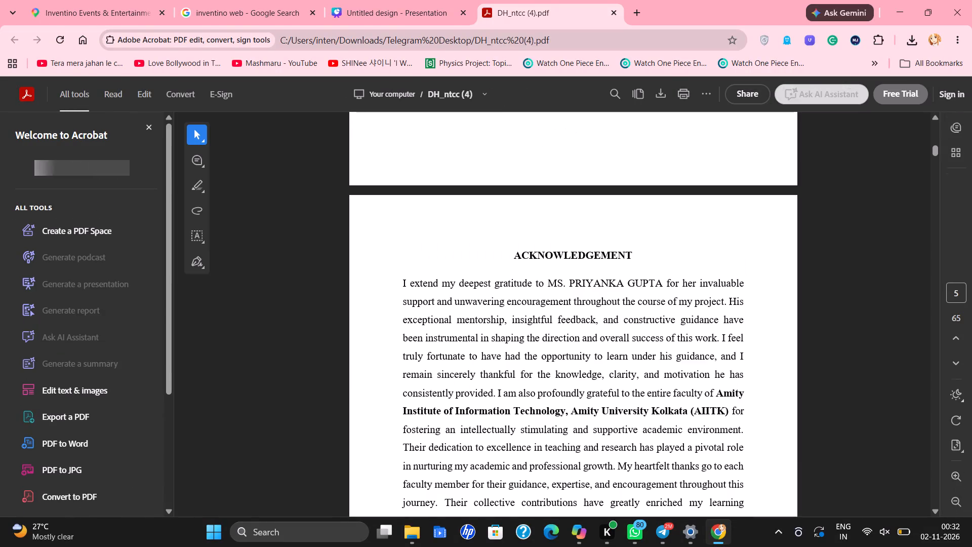
scroll(604, 329, down, 5)
scroll(607, 327, down, 20)
scroll(607, 327, down, 9)
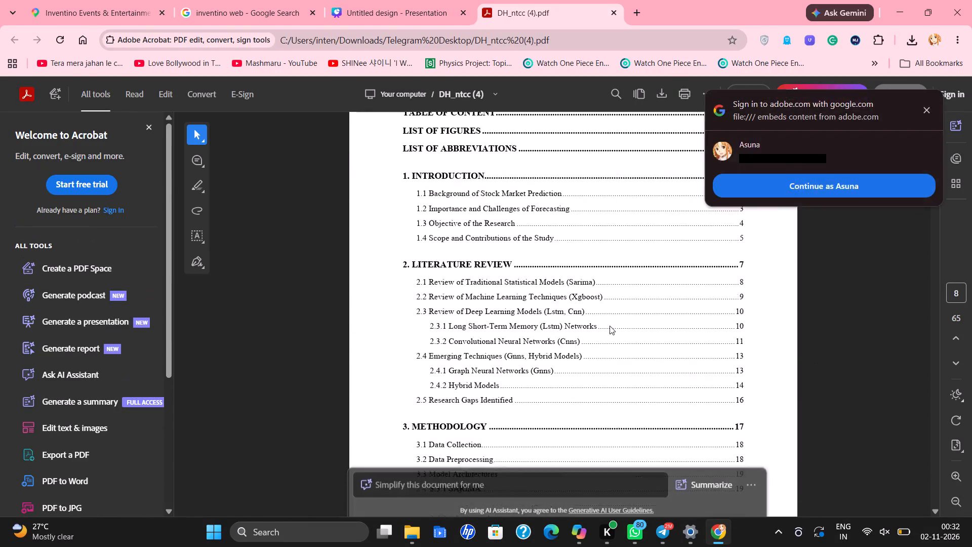
scroll(610, 325, down, 5)
click(927, 105)
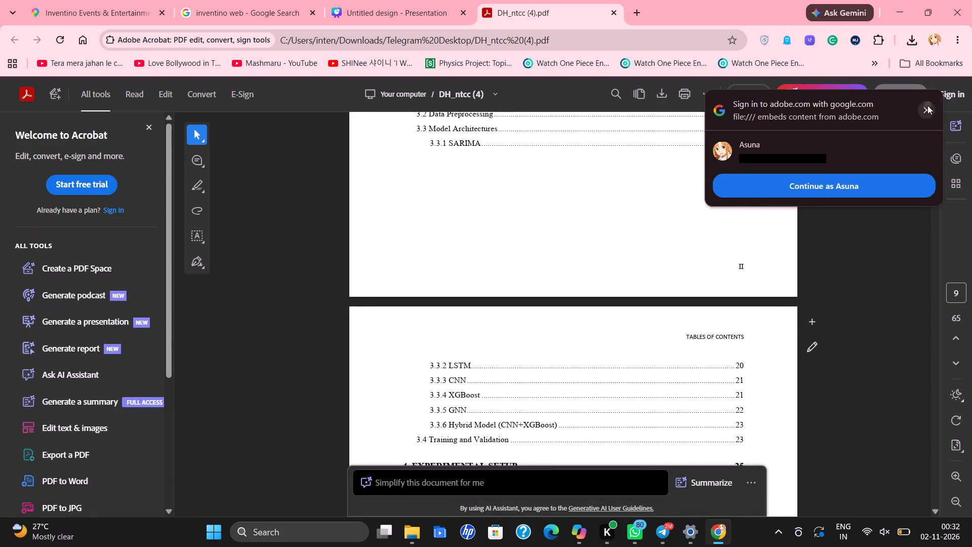
scroll(605, 304, down, 20)
scroll(605, 304, down, 14)
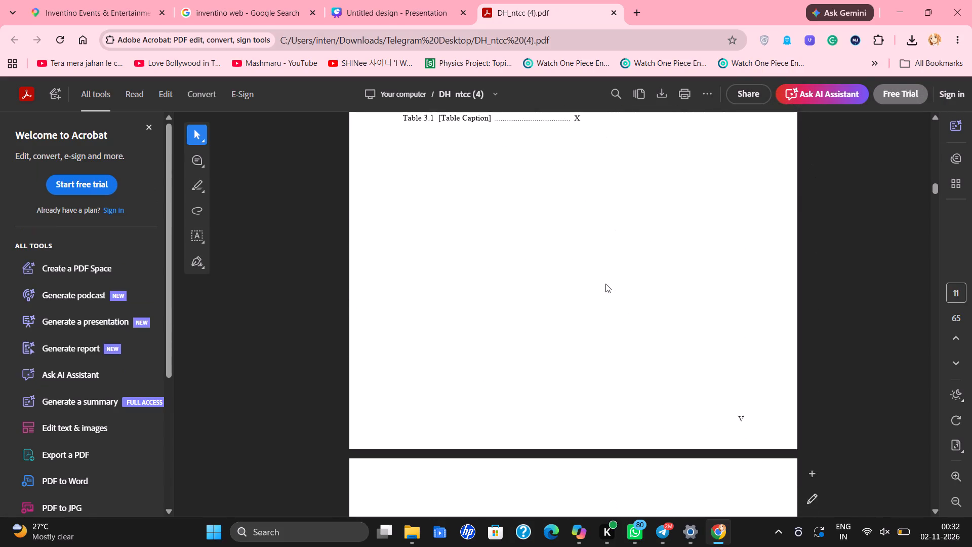
scroll(605, 284, down, 18)
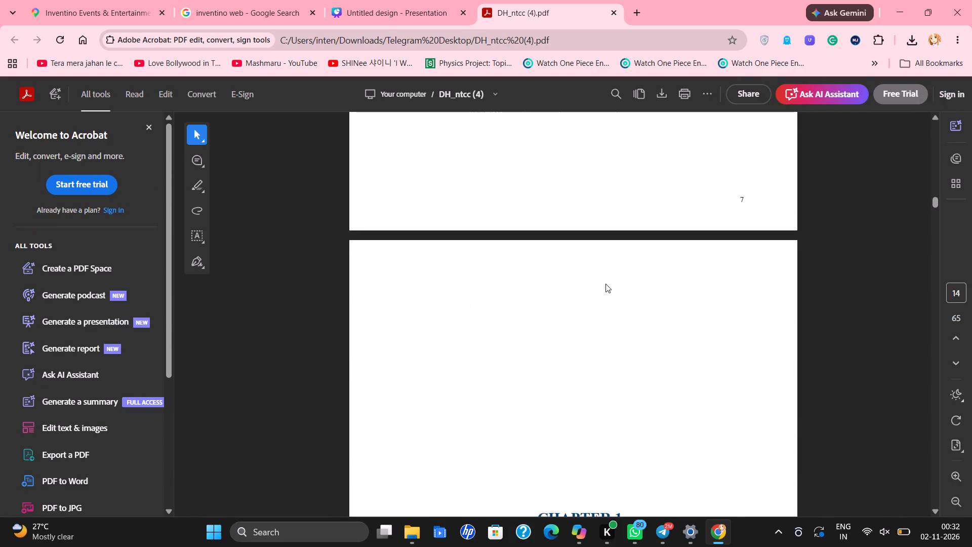
Skim Chapter 1 of the report PDF, including the Fig 1.2 Lead Generation Process diagram and research objectives.
scroll(605, 284, down, 16)
scroll(605, 283, down, 12)
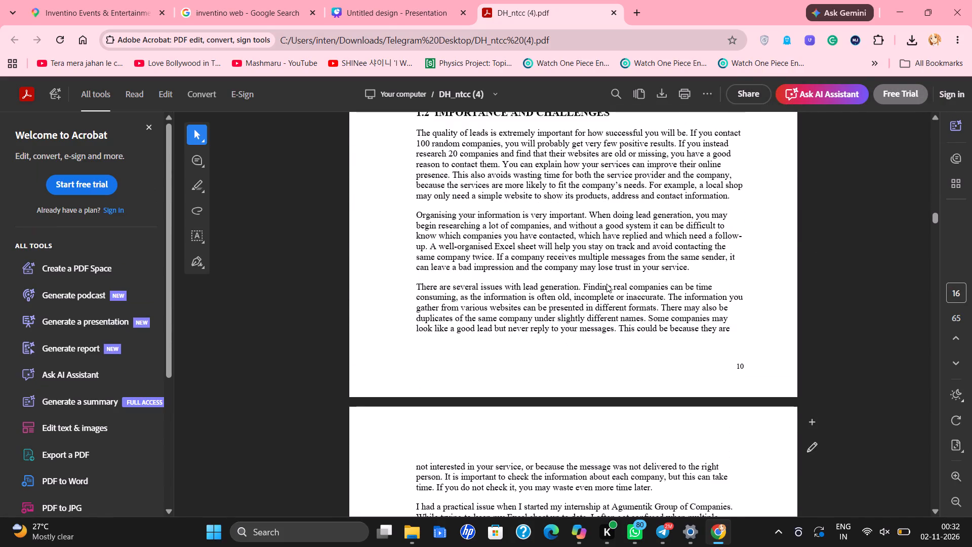
scroll(606, 284, down, 16)
scroll(607, 285, up, 9)
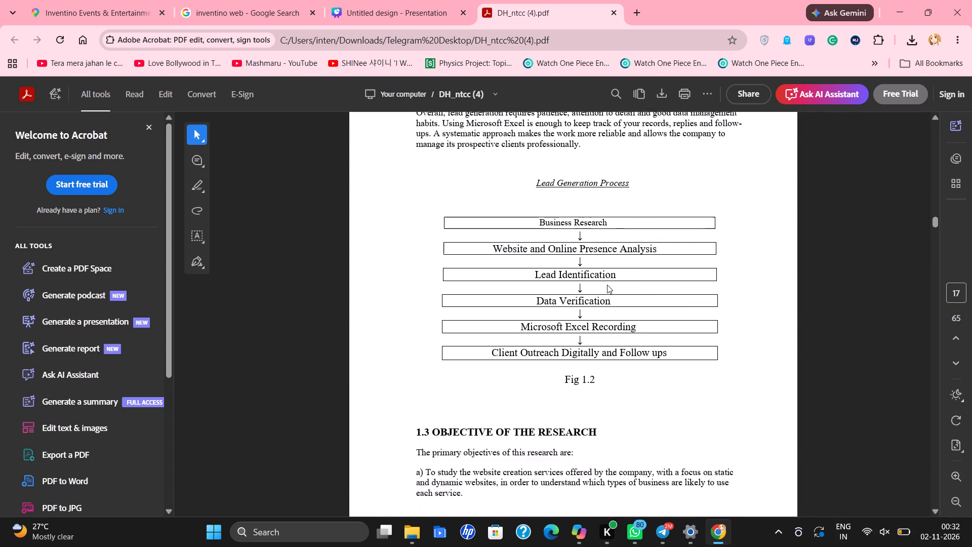
scroll(455, 233, down, 2)
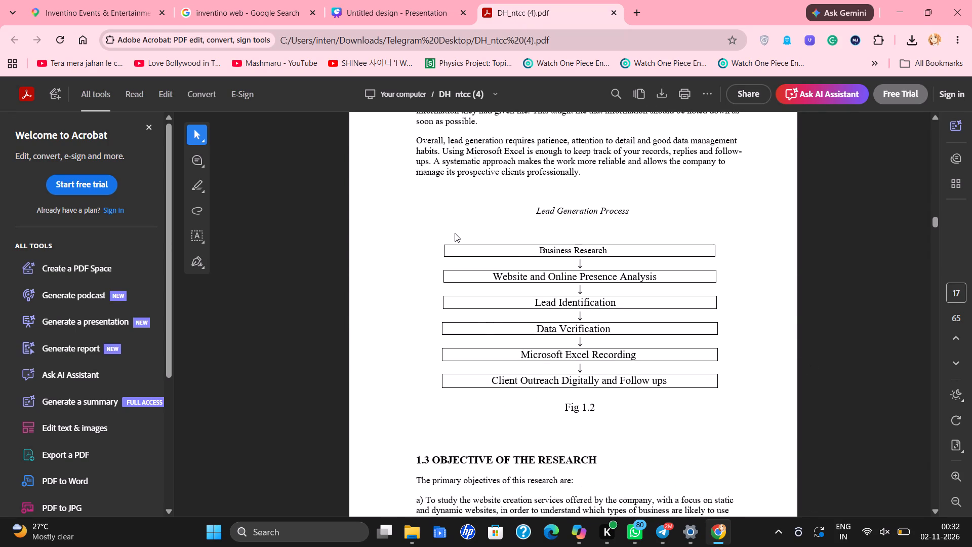
scroll(455, 233, down, 18)
scroll(812, 250, down, 4)
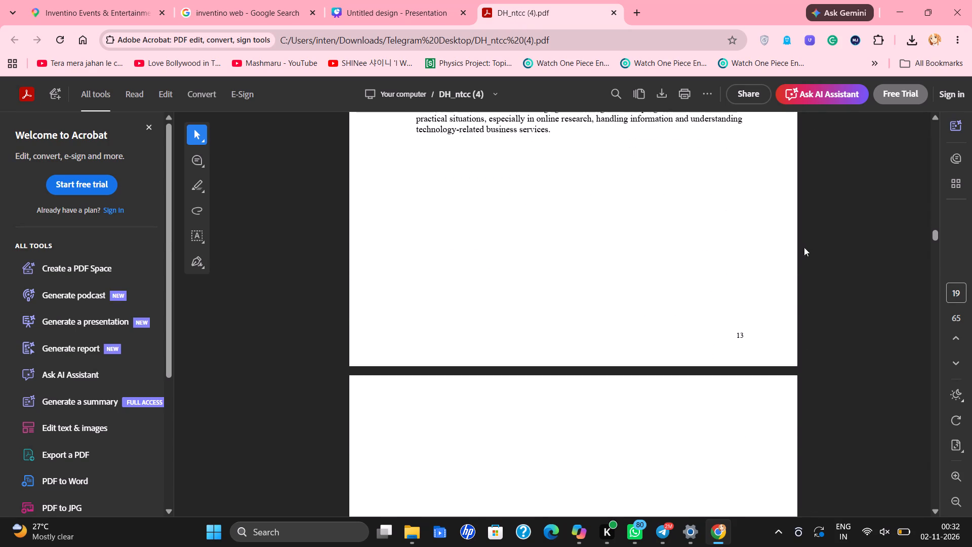
Skim the Chapter 2 literature review in the PDF through to section 2.16, Research Gaps Identified.
scroll(804, 247, down, 20)
scroll(804, 247, down, 12)
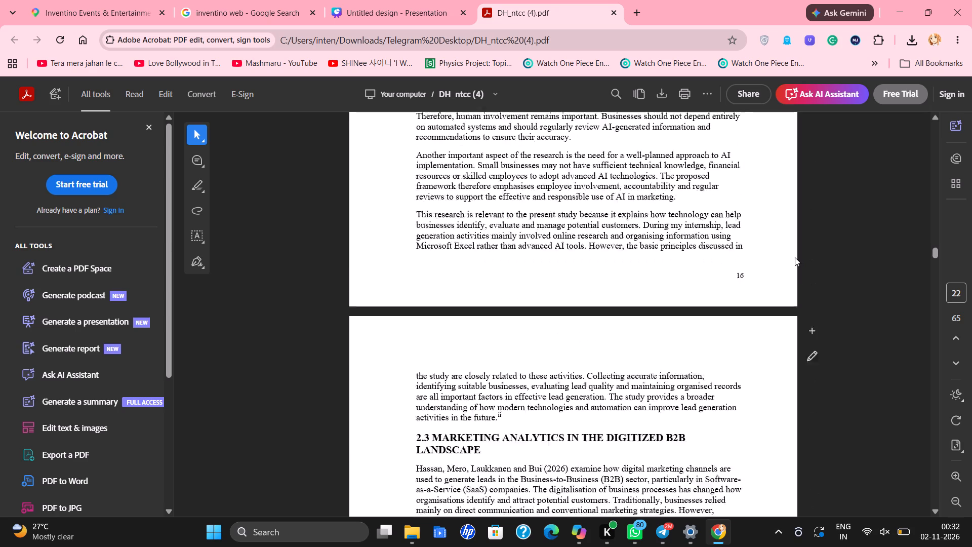
scroll(795, 257, down, 17)
scroll(795, 257, up, 1)
scroll(795, 257, down, 10)
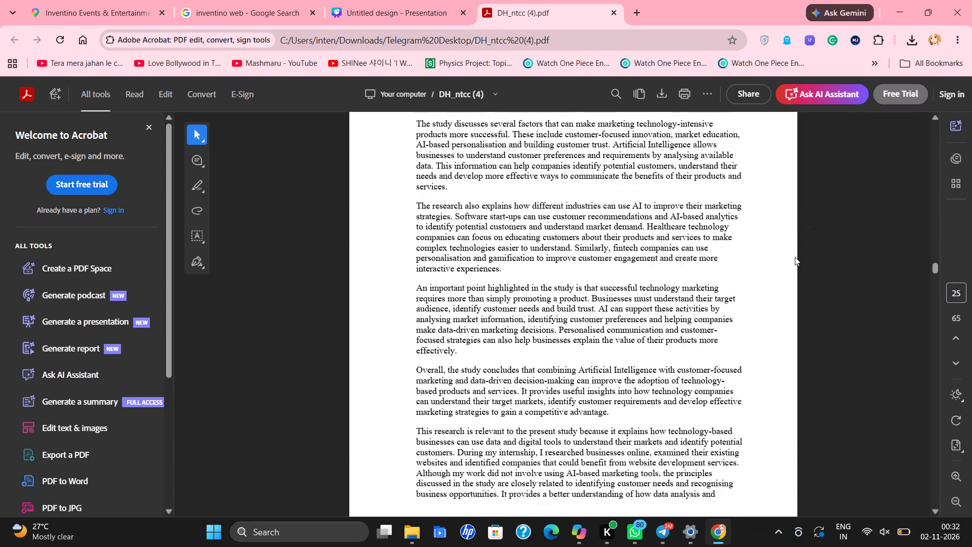
scroll(795, 257, down, 20)
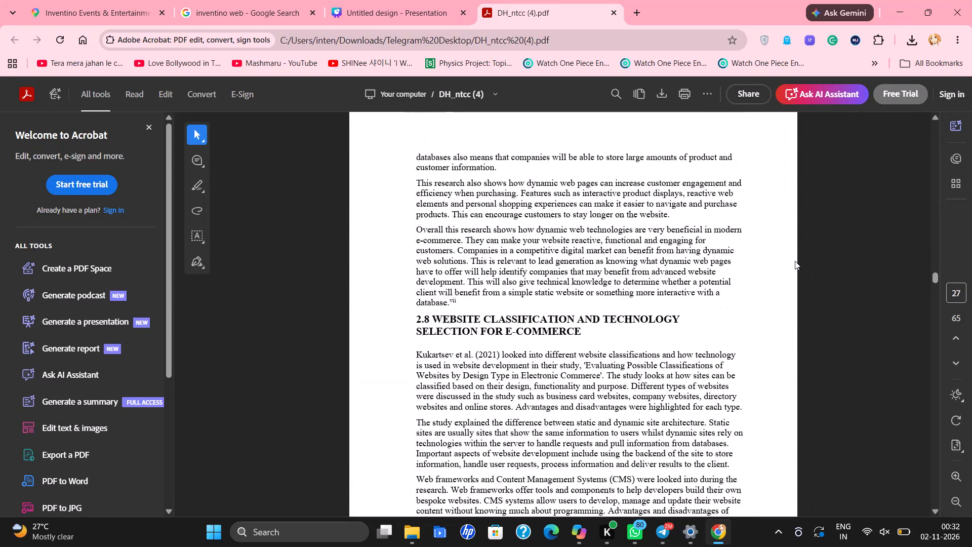
scroll(795, 261, down, 8)
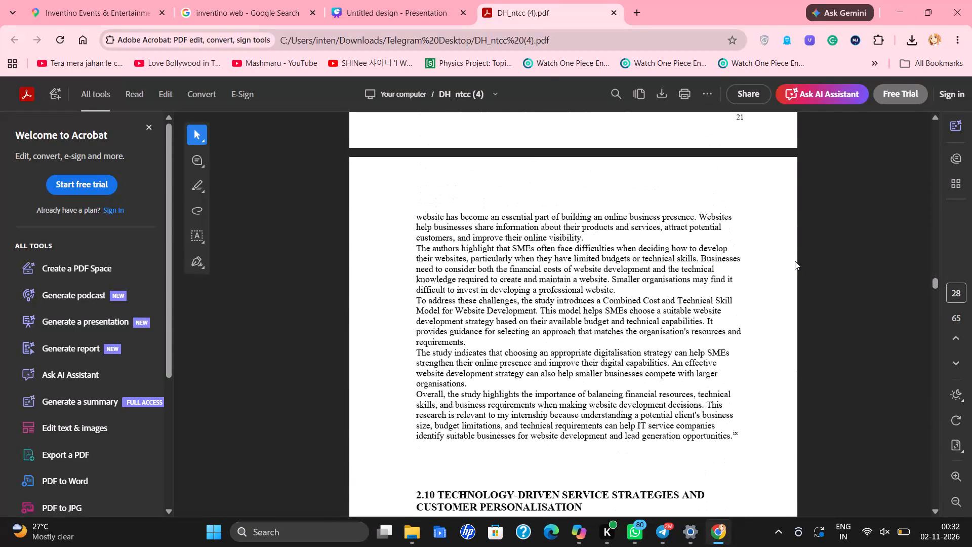
scroll(795, 261, down, 16)
scroll(794, 264, down, 5)
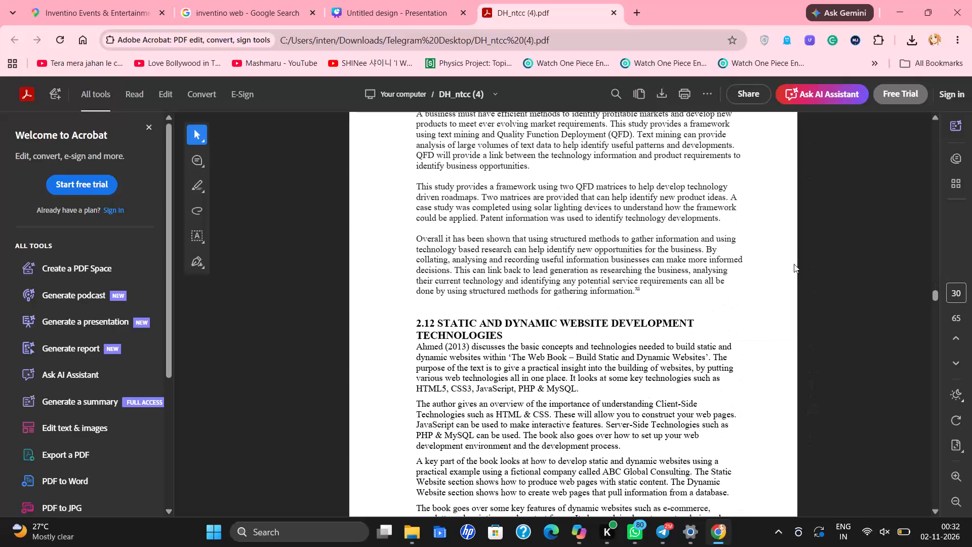
scroll(794, 264, down, 20)
scroll(793, 263, down, 6)
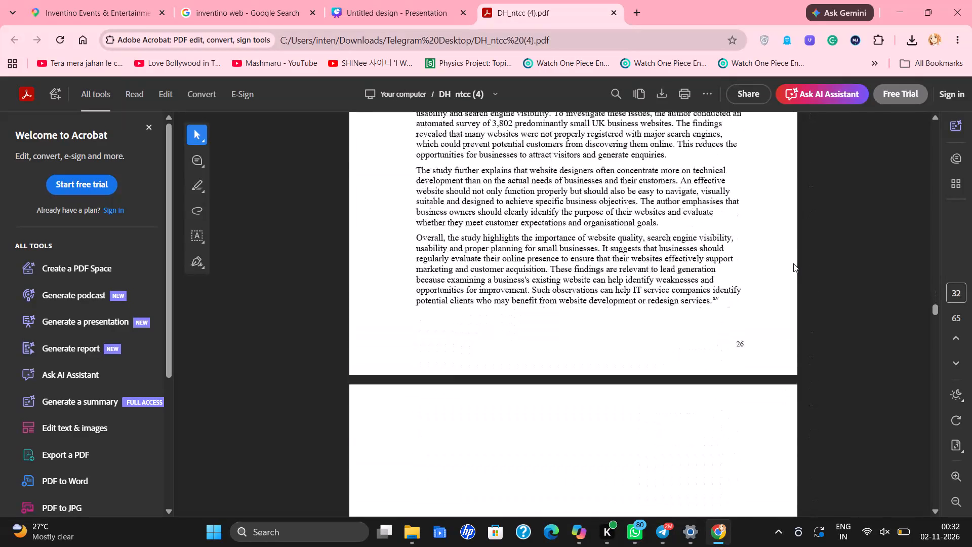
scroll(793, 263, down, 6)
scroll(793, 263, up, 2)
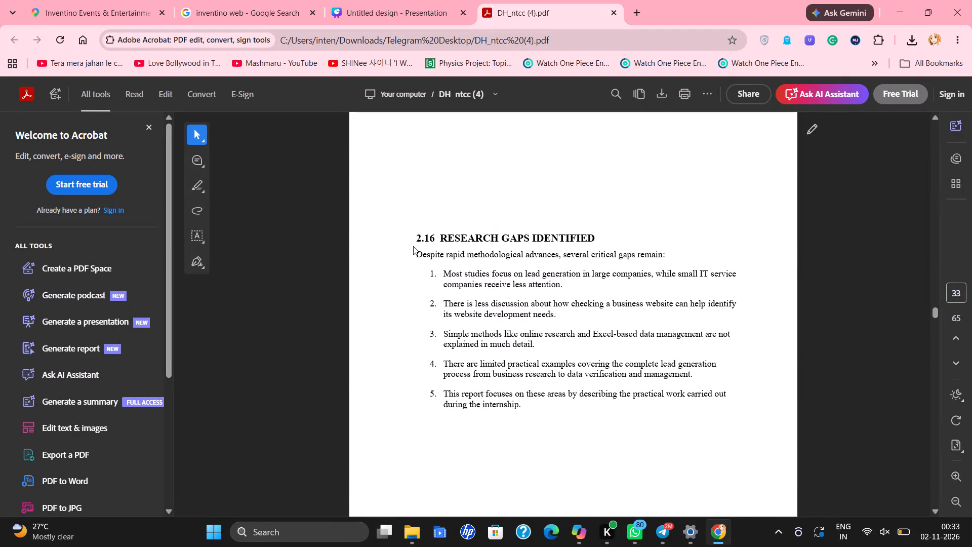
Copy the introductory line and all five numbered points of section 2.16, Research Gaps Identified.
drag(415, 251, 419, 252)
drag(419, 252, 535, 409)
right_click(504, 356)
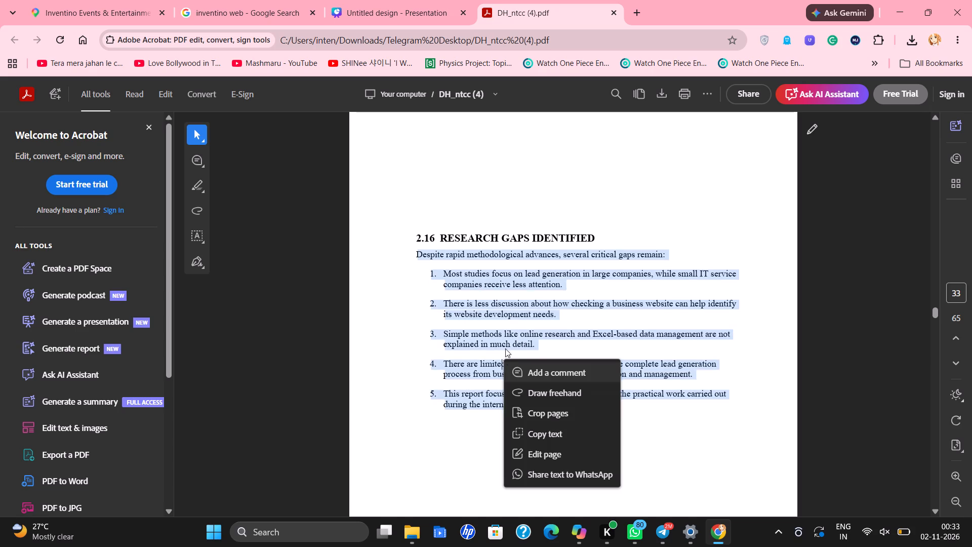
click(538, 429)
click(646, 13)
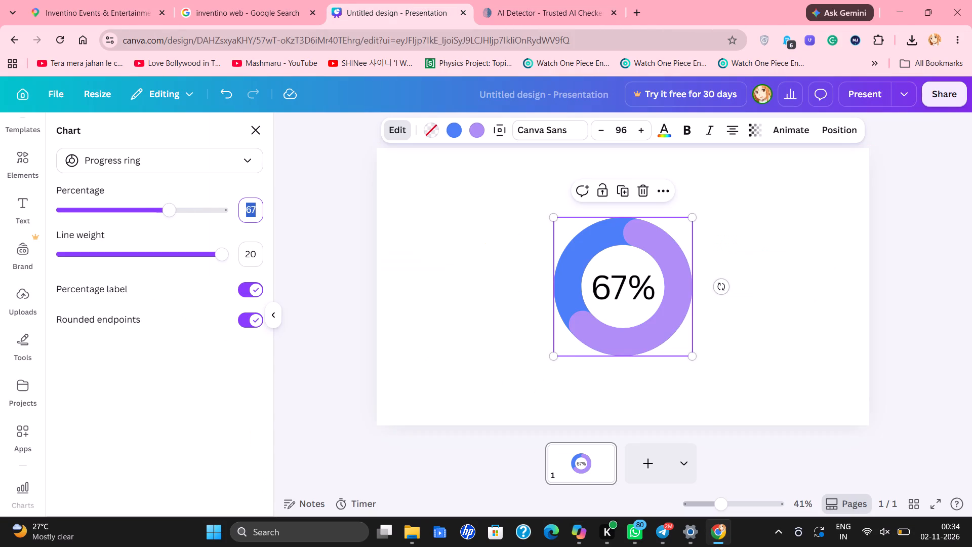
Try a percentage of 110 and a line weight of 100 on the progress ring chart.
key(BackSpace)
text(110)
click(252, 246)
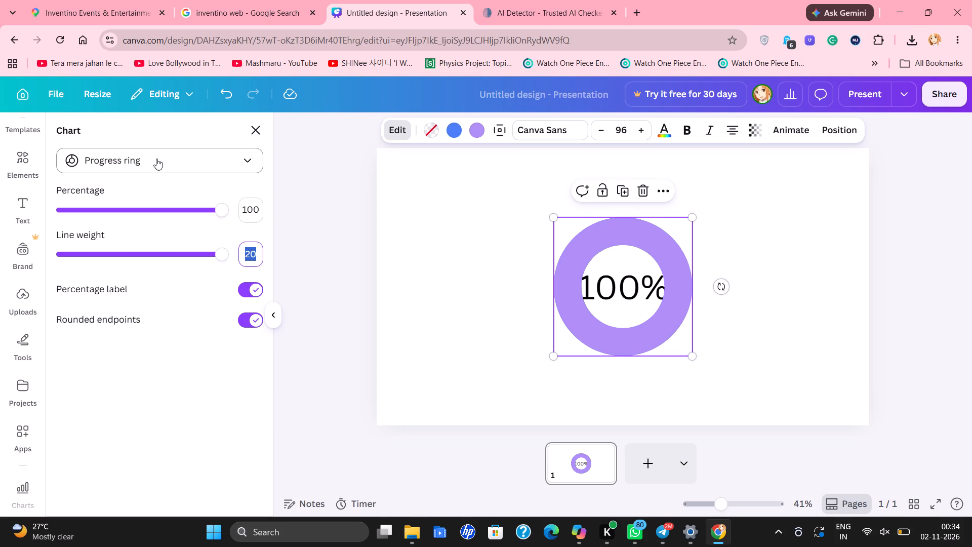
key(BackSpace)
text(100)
Set the progress ring chart's percentage to 10.
click(258, 209)
key(BackSpace)
text(10)
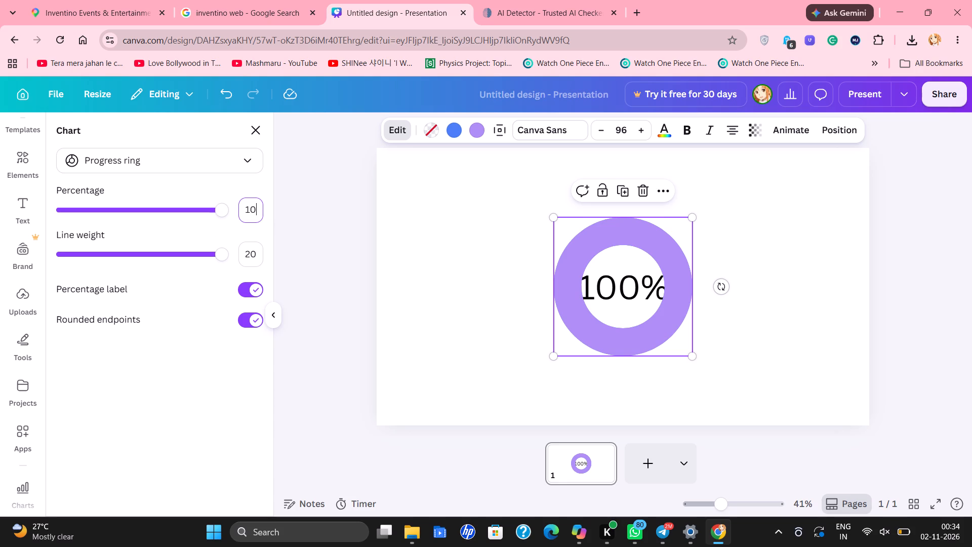
click(156, 435)
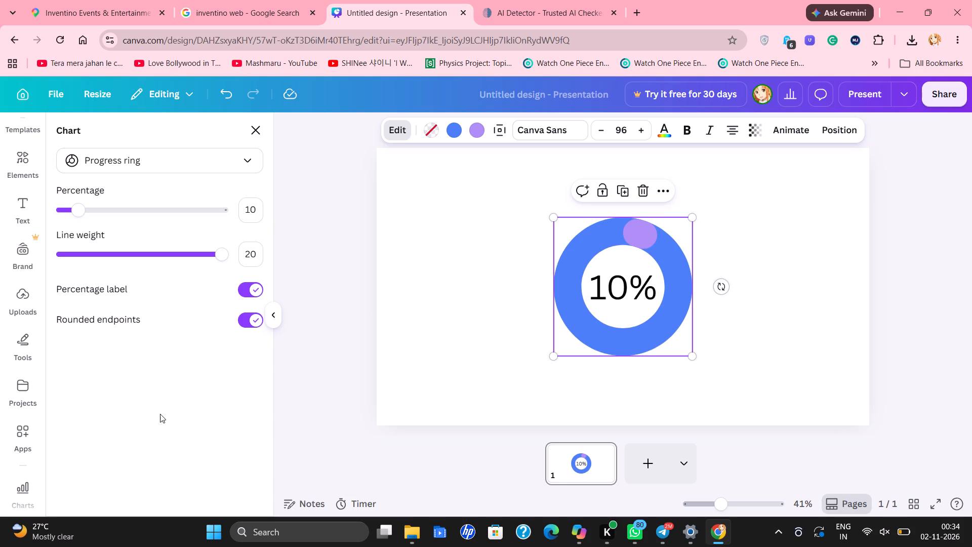
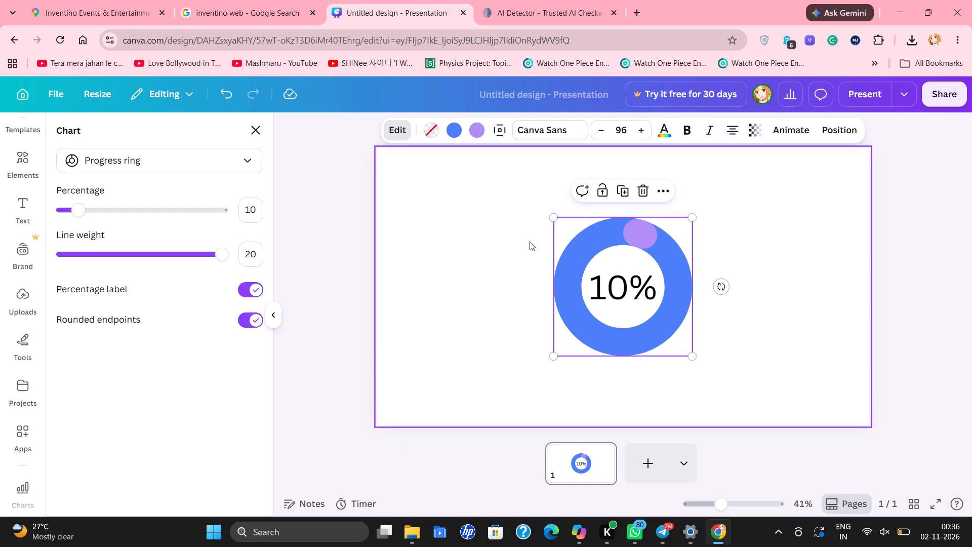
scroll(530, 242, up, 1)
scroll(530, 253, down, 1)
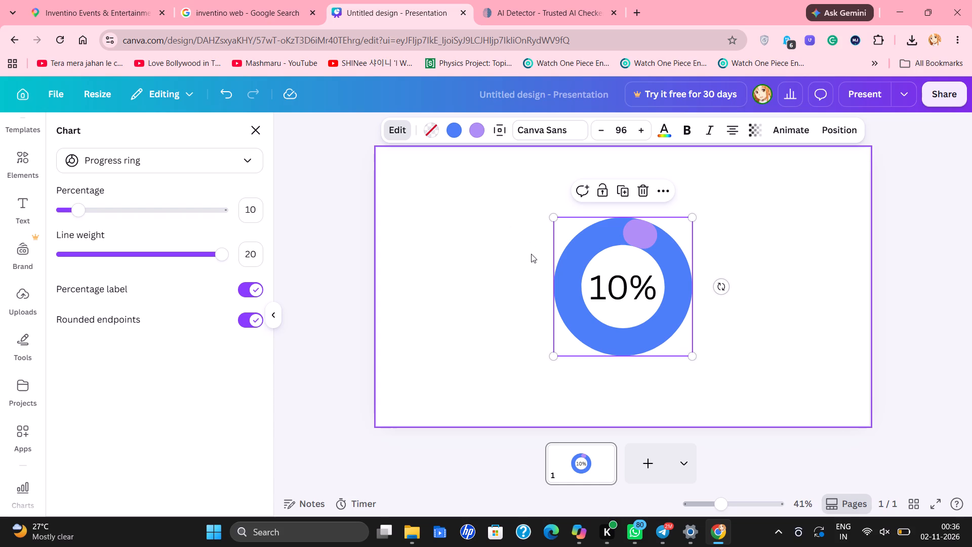
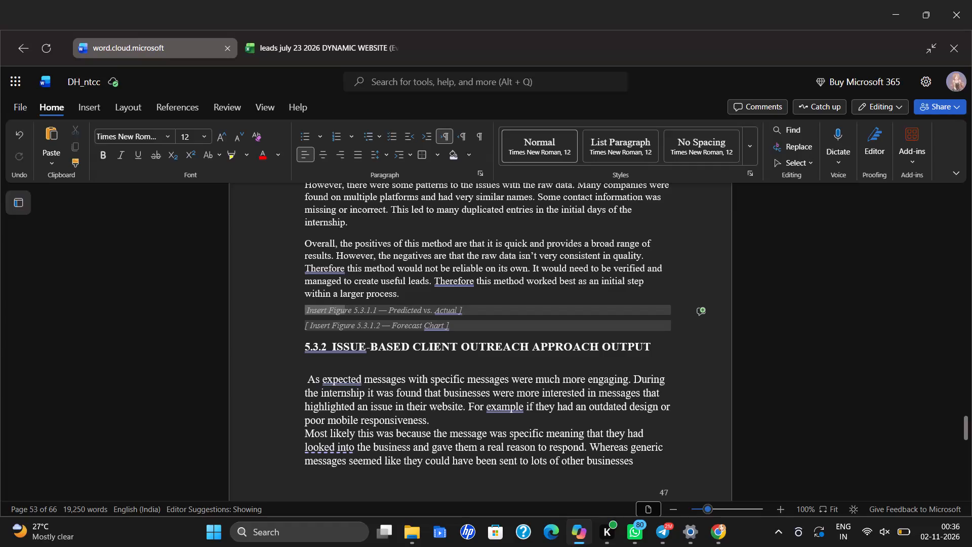
Cut the number 5.3.1.1 from the "Predicted vs. Actual" figure placeholder and delete the rest of that placeholder's text.
click(354, 308)
drag(354, 308, 383, 312)
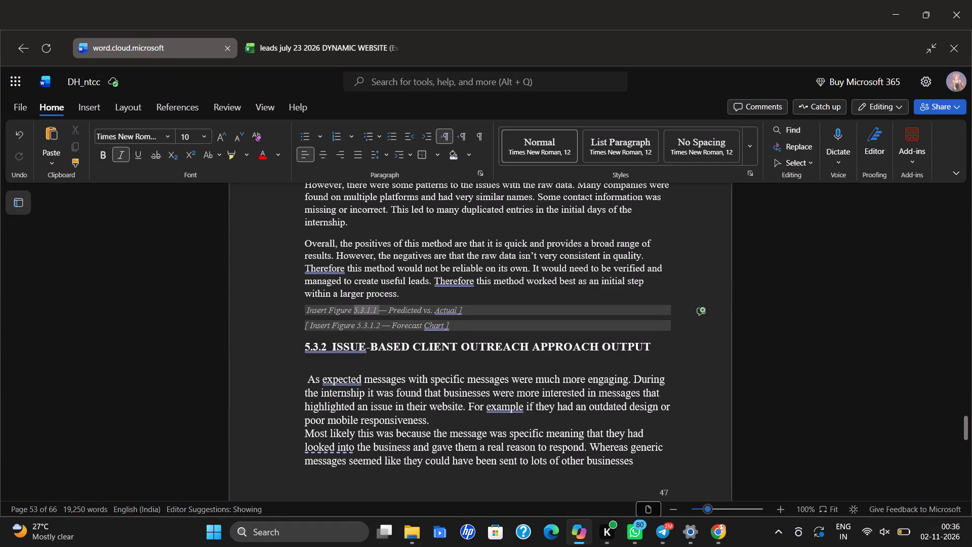
drag(383, 312, 381, 314)
right_click(376, 311)
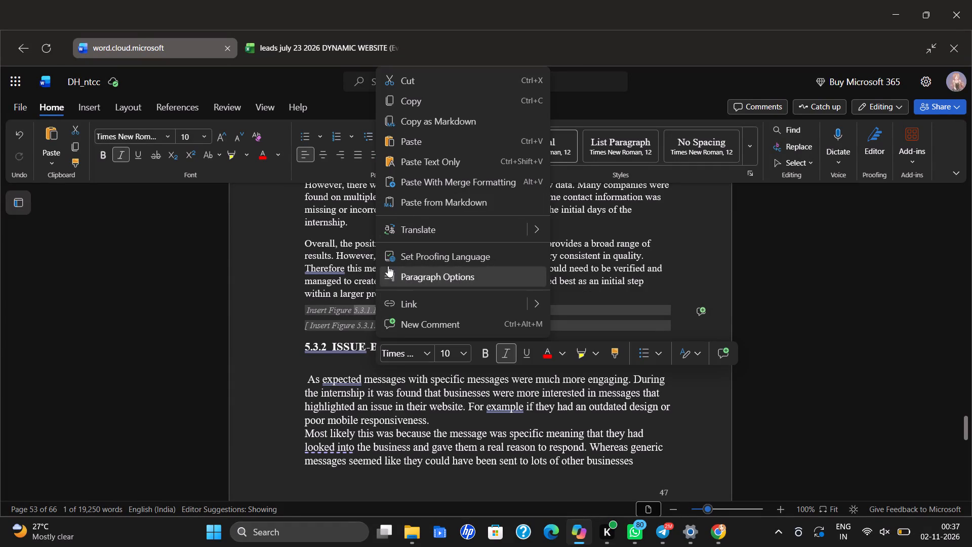
click(448, 77)
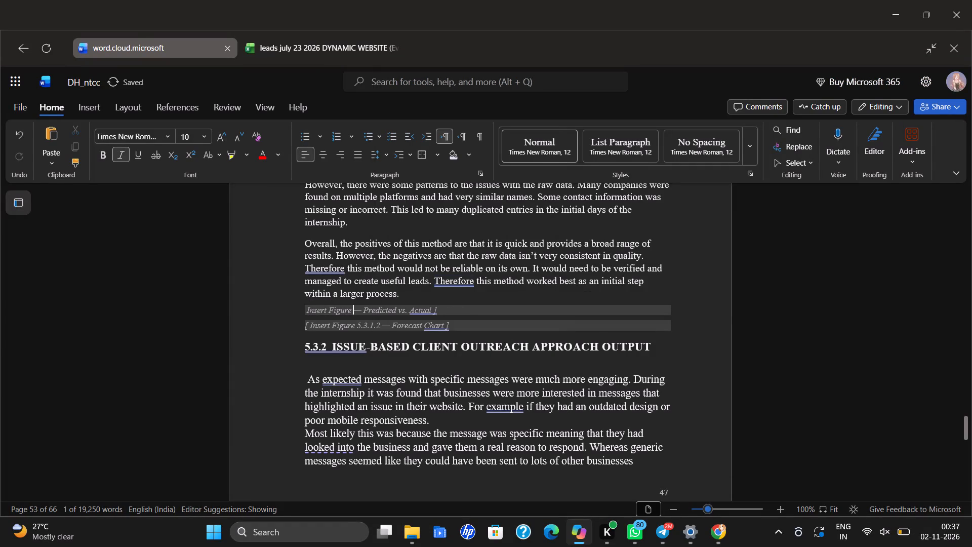
drag(447, 305, 306, 315)
key(BackSpace)
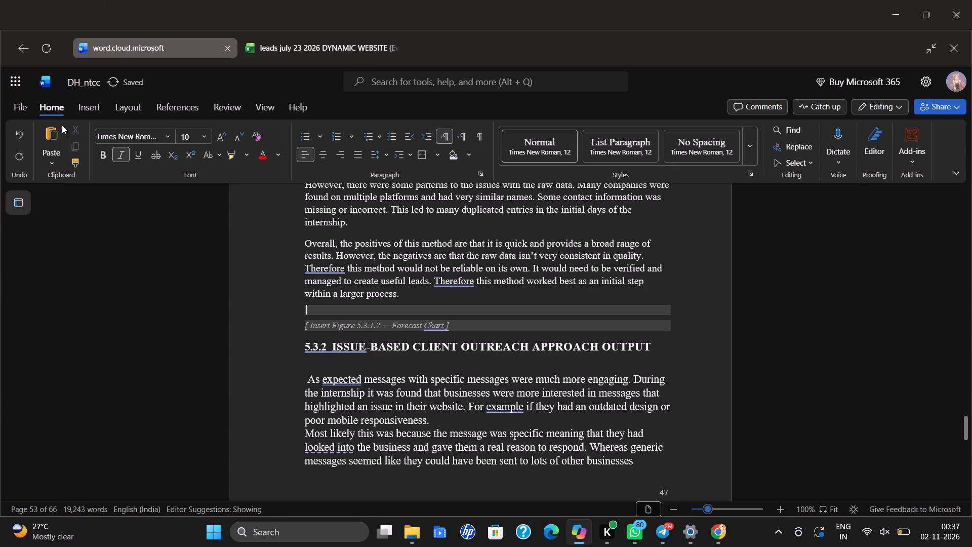
Insert the "Leads before and after filtering" chart image from this device on the emptied placeholder line.
click(85, 103)
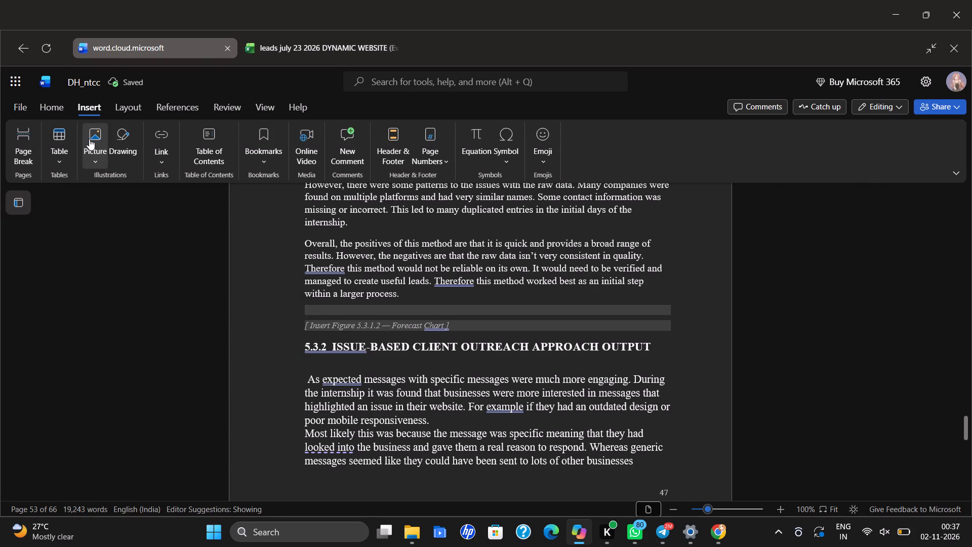
click(89, 139)
click(119, 201)
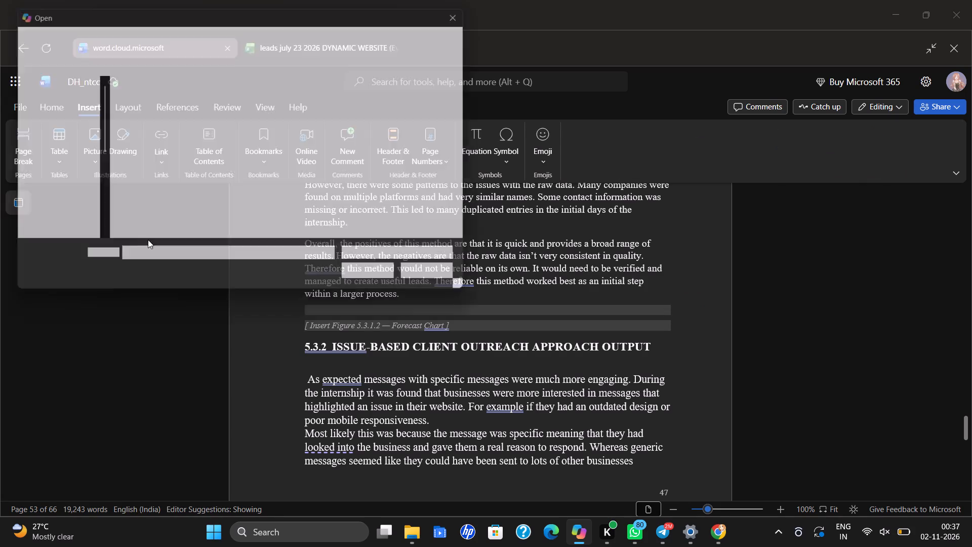
click(167, 141)
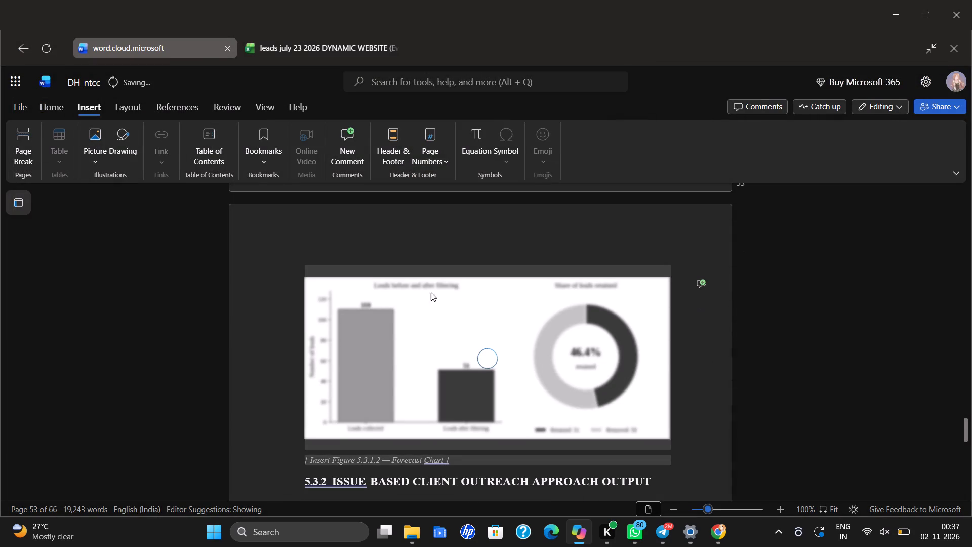
Shrink the inserted chart picture proportionally to about 3.83" wide by 1.70" high.
scroll(535, 350, up, 10)
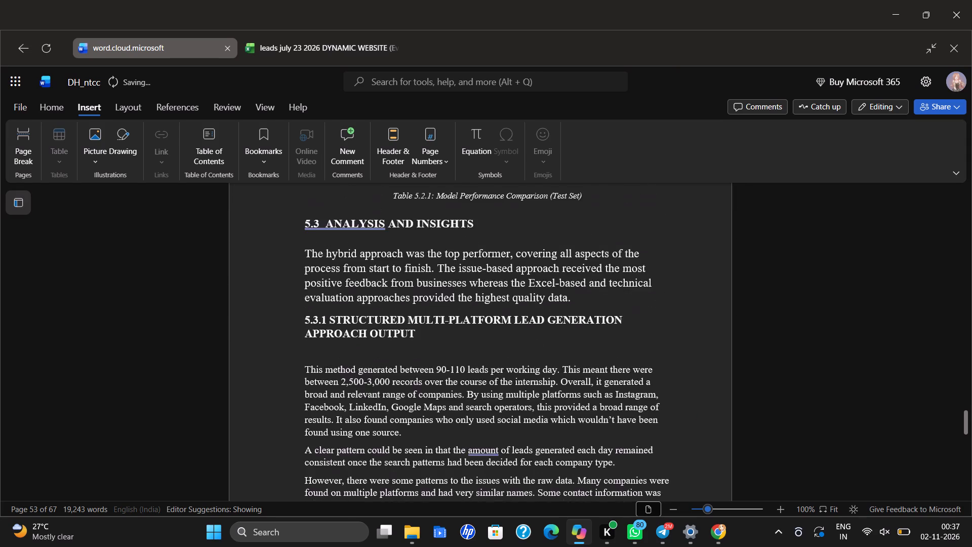
scroll(534, 338, down, 12)
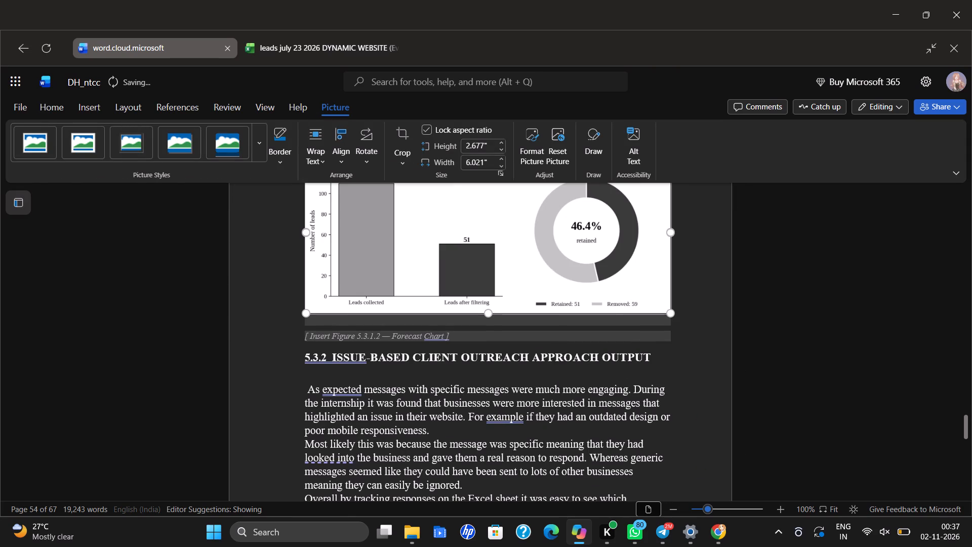
drag(669, 314, 580, 262)
drag(672, 311, 540, 264)
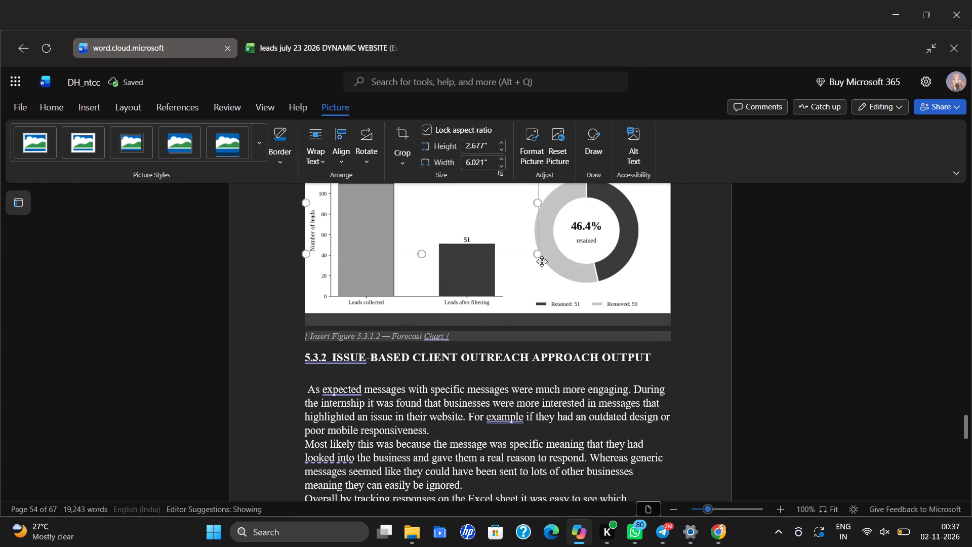
scroll(540, 278, up, 6)
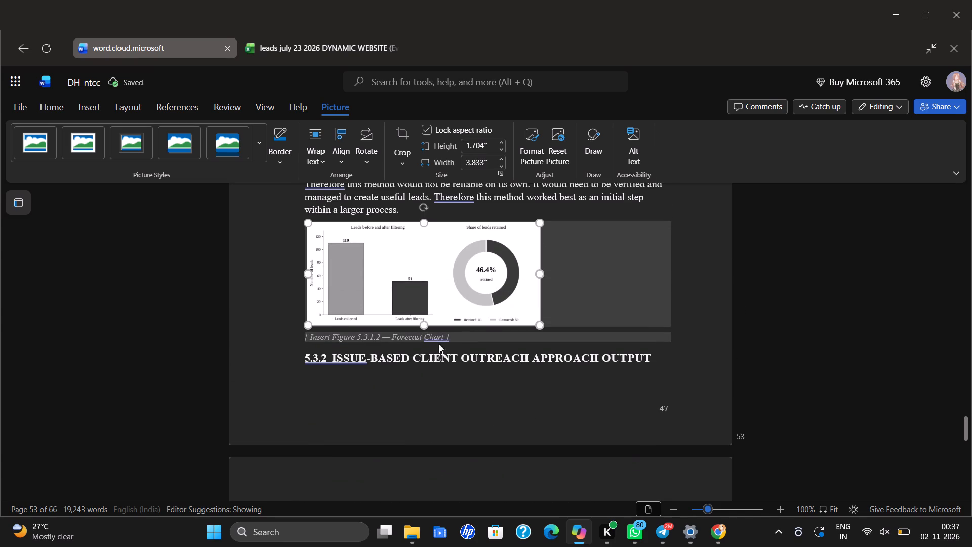
Add a new line below the chart with the caption "Fig 5.3.1.1", reusing the cut figure number.
click(452, 339)
click(563, 319)
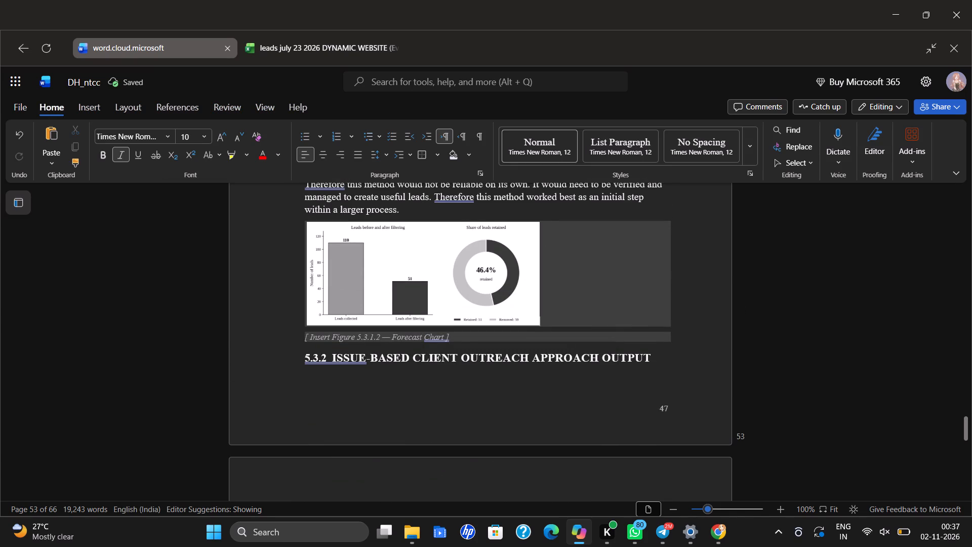
click(563, 320)
key(Return)
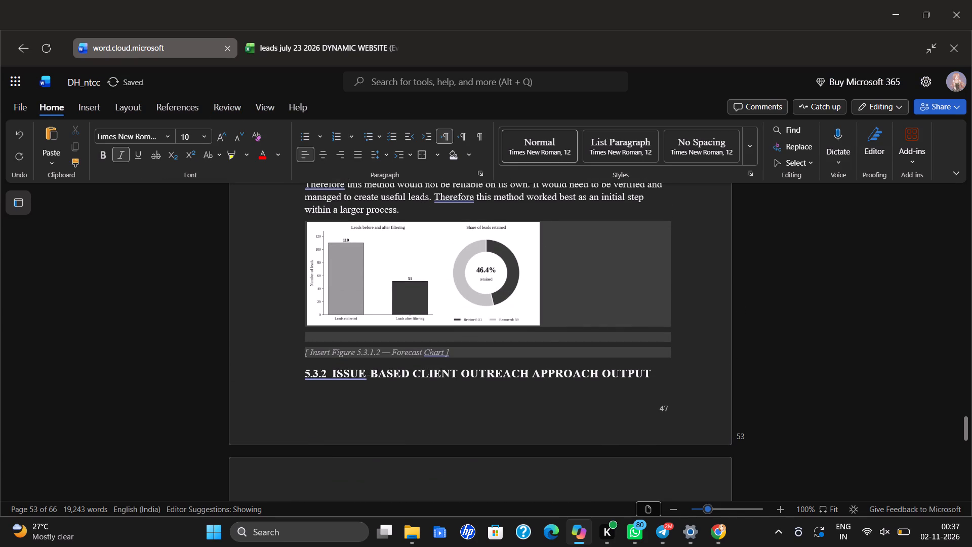
key(ctrl+v)
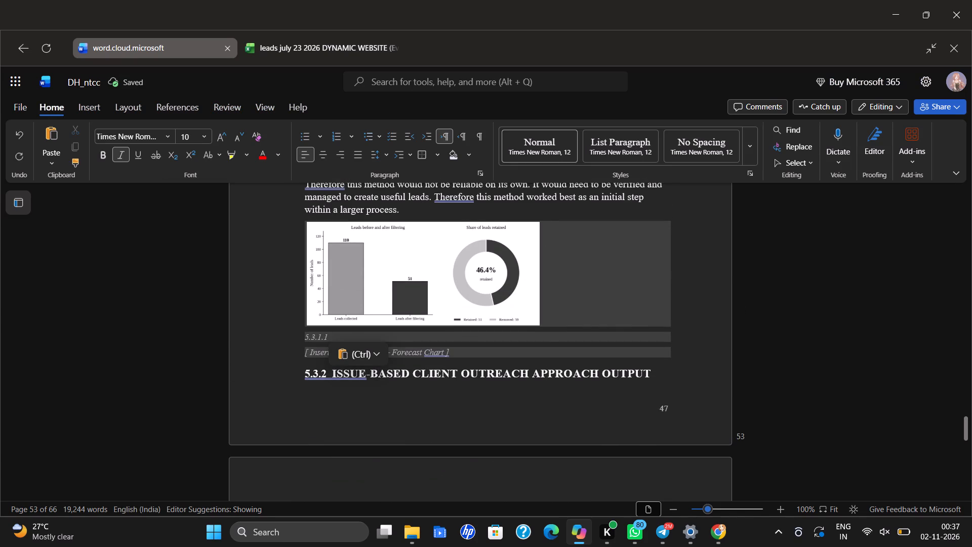
key(Left)
key(Left)
key(Left)
key(Left)
key(Left)
key(Left)
key(Left)
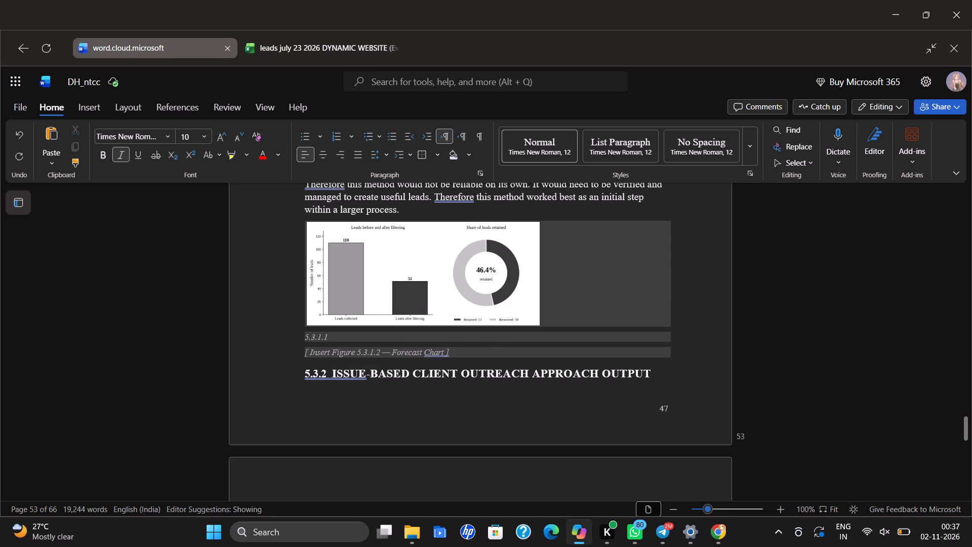
text(Fig)
key(space)
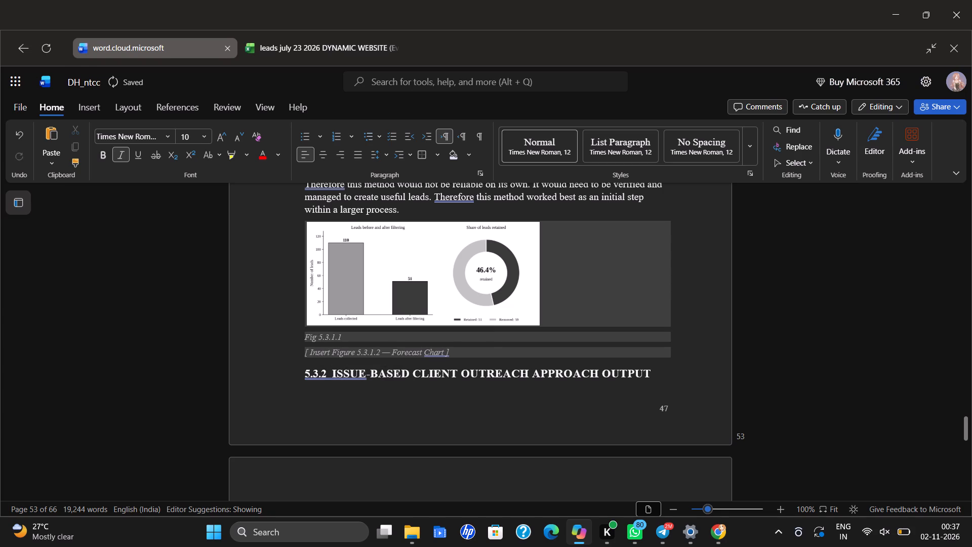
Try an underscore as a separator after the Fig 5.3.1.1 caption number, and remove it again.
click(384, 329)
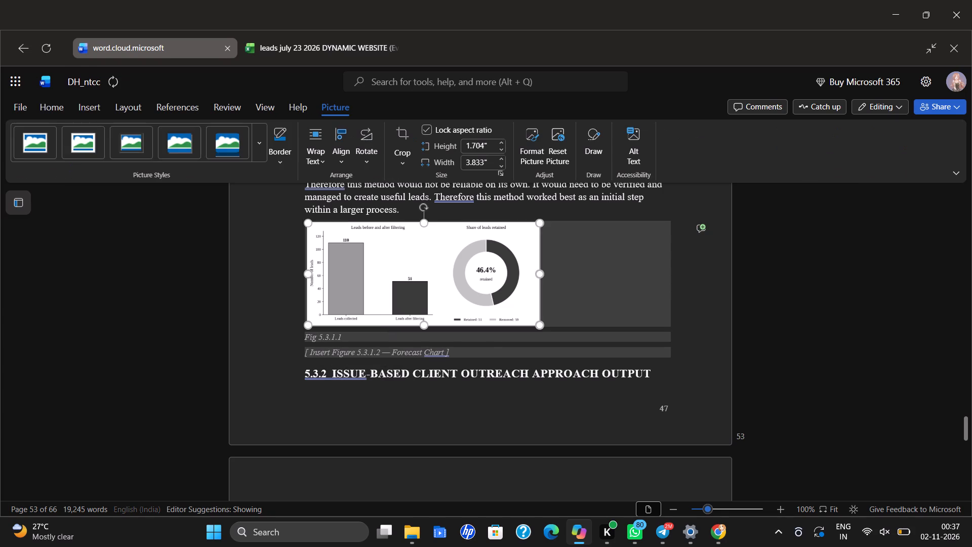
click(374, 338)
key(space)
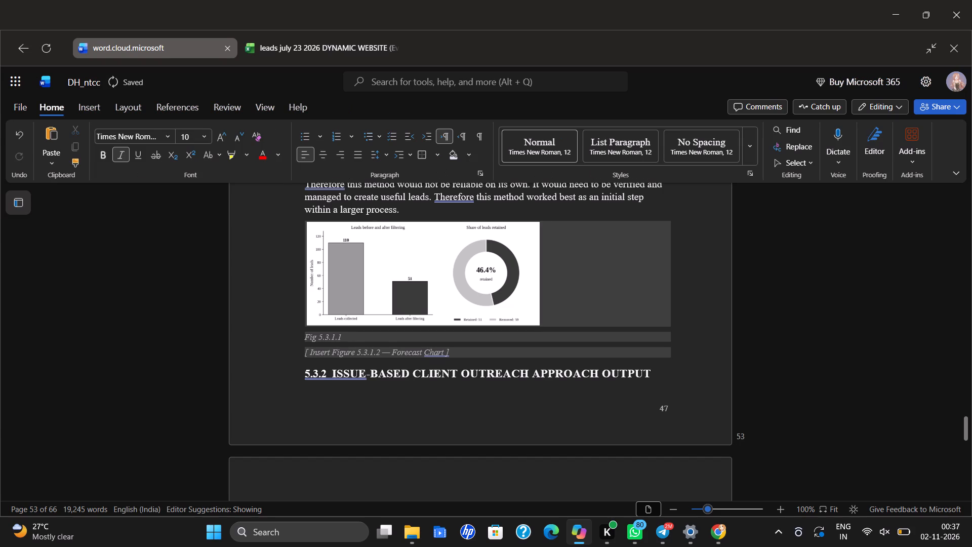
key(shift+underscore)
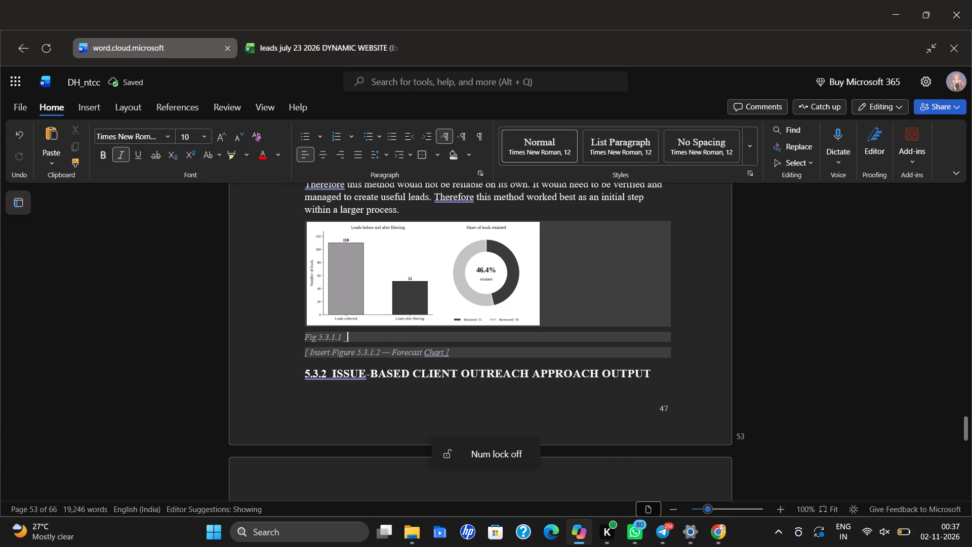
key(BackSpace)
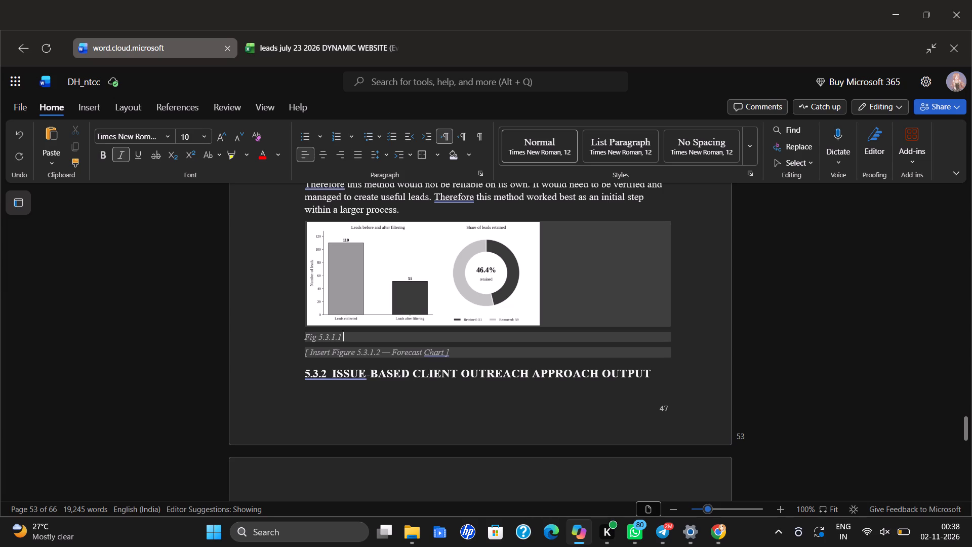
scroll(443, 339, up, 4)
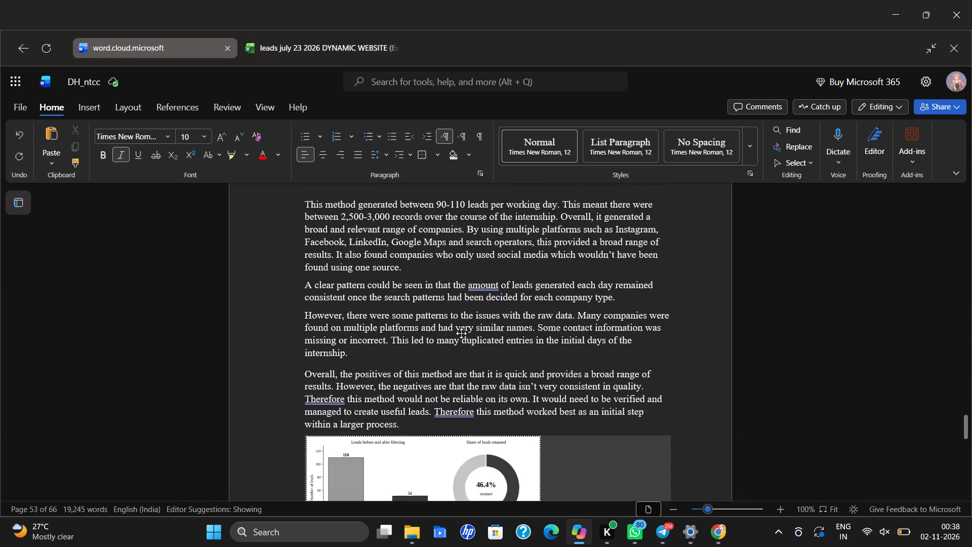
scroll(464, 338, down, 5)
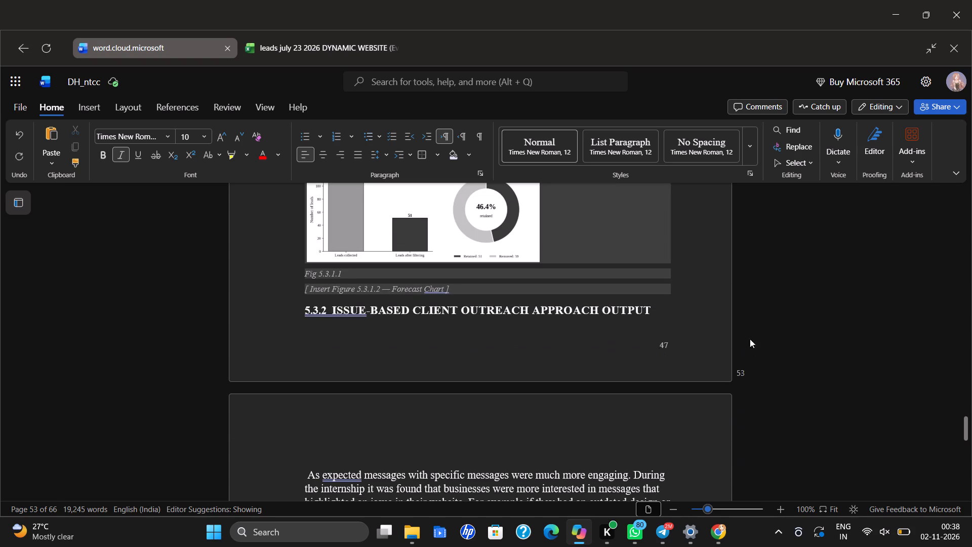
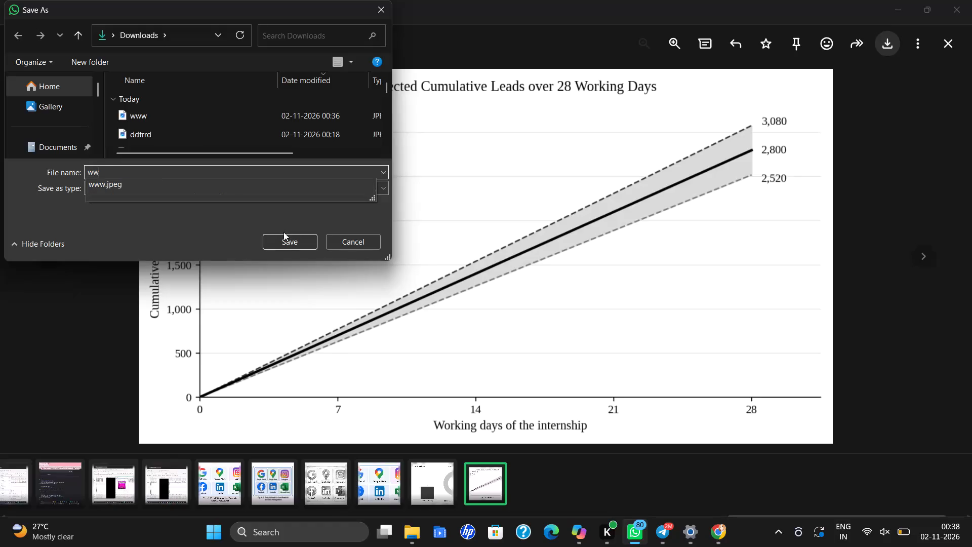
Save the "Cumulative Leads over 28 Working Days" chart to Downloads as a JPEG named "eeeeee", without replacing the existing www file.
click(285, 235)
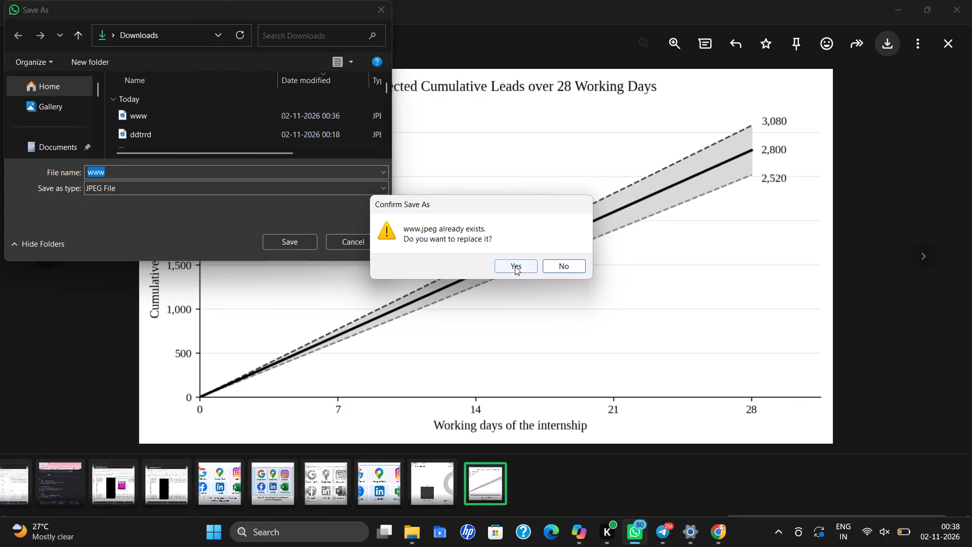
click(554, 270)
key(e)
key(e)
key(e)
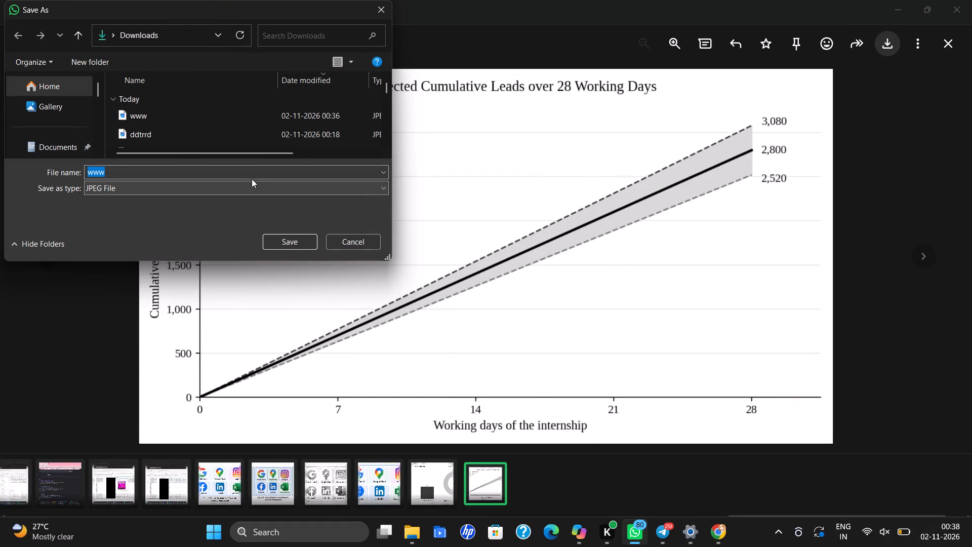
click(242, 167)
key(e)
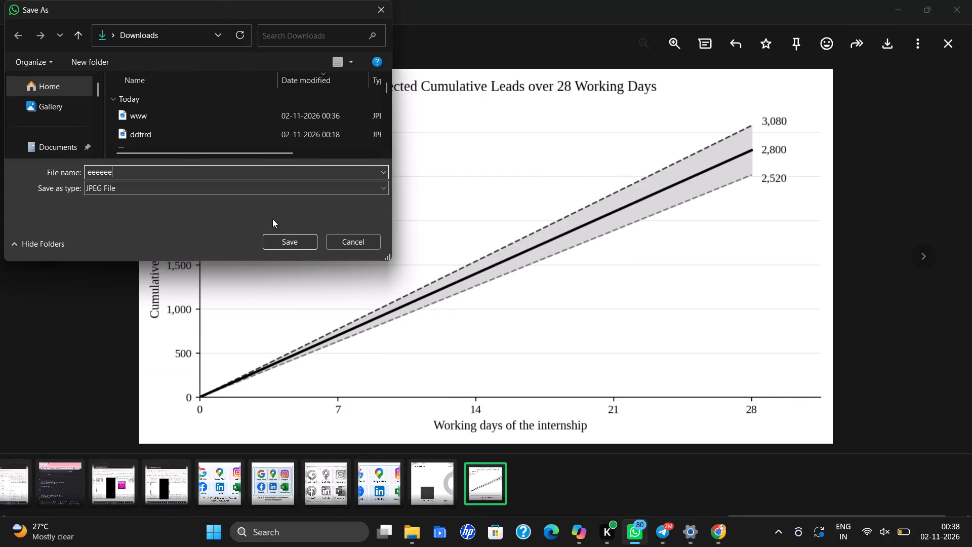
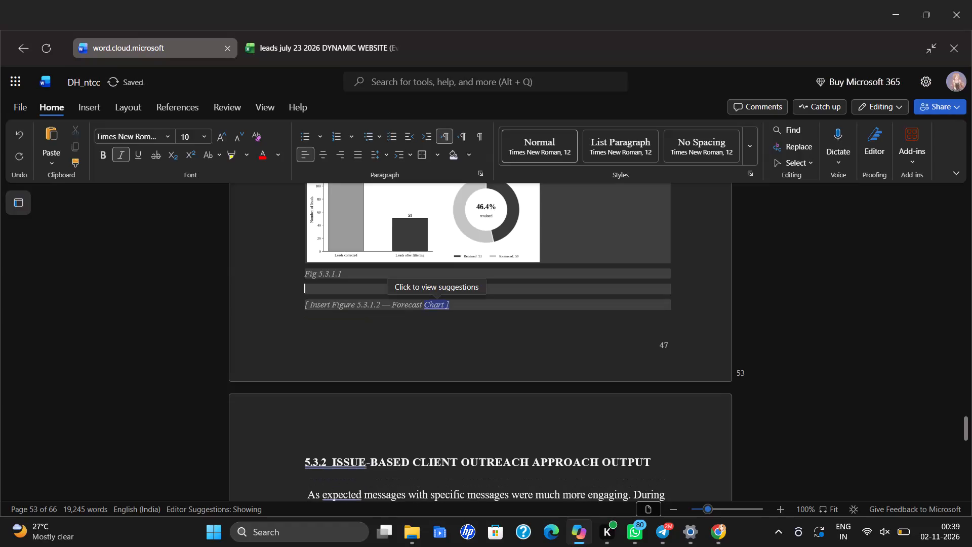
Insert the "Projected Cumulative Leads over 28 Working Days" chart image from this device on a new line above the Figure 5.3.1.2 placeholder.
key(Return)
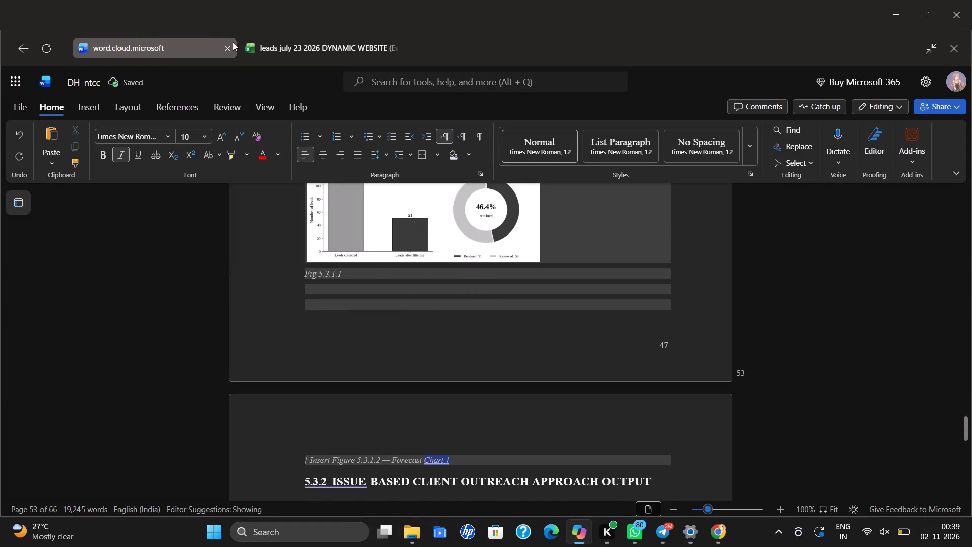
click(91, 110)
click(94, 145)
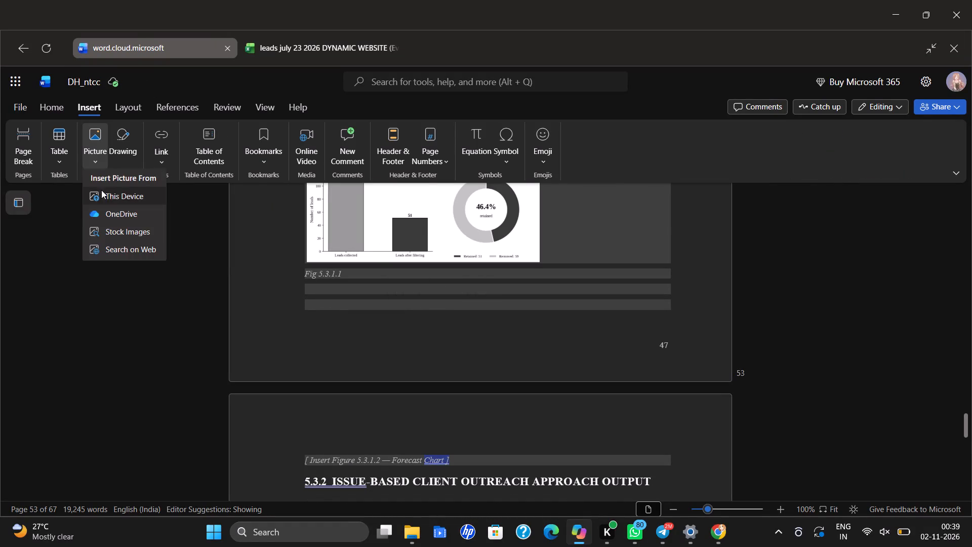
click(104, 195)
click(153, 142)
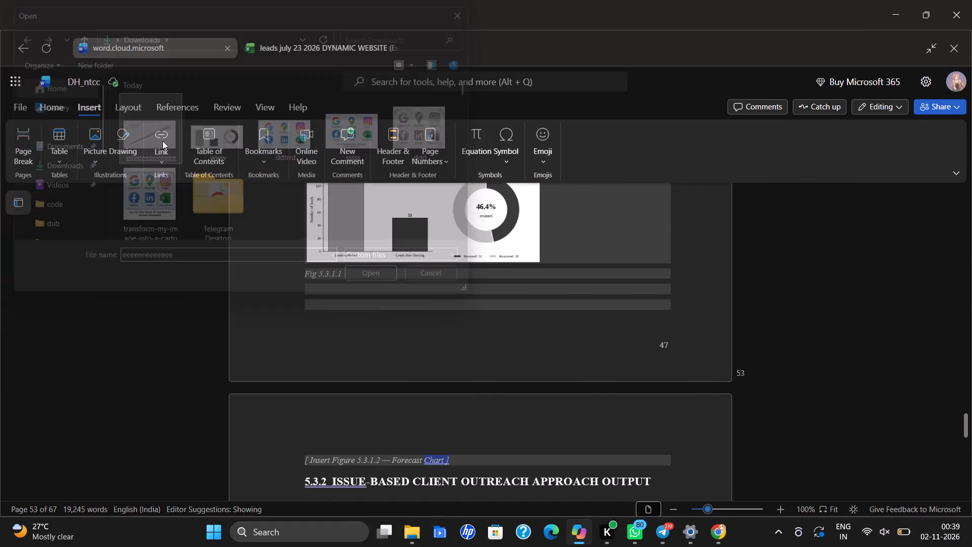
Enlarge the "Leads before and after filtering" chart picture proportionally to about 5.74" wide by 2.55" high.
scroll(671, 385, up, 6)
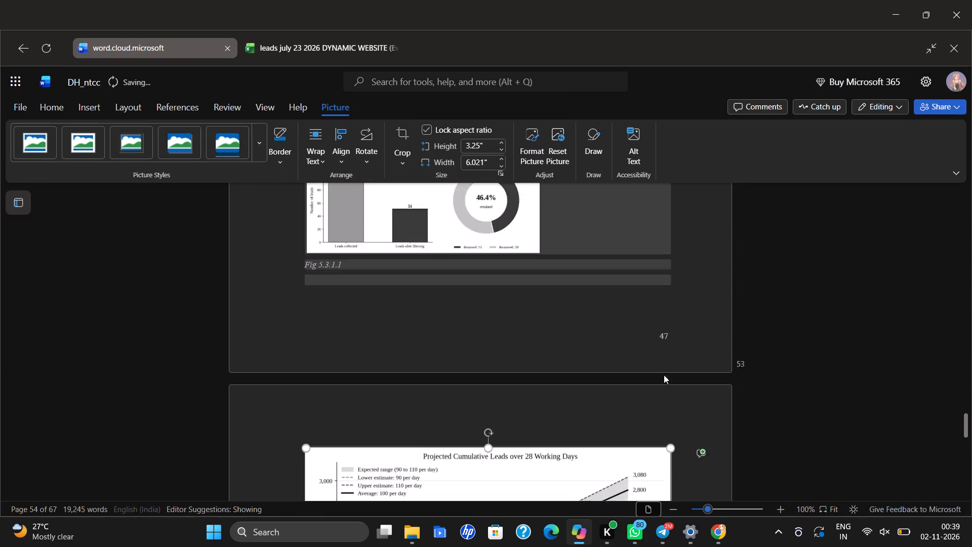
click(524, 365)
drag(541, 433, 628, 460)
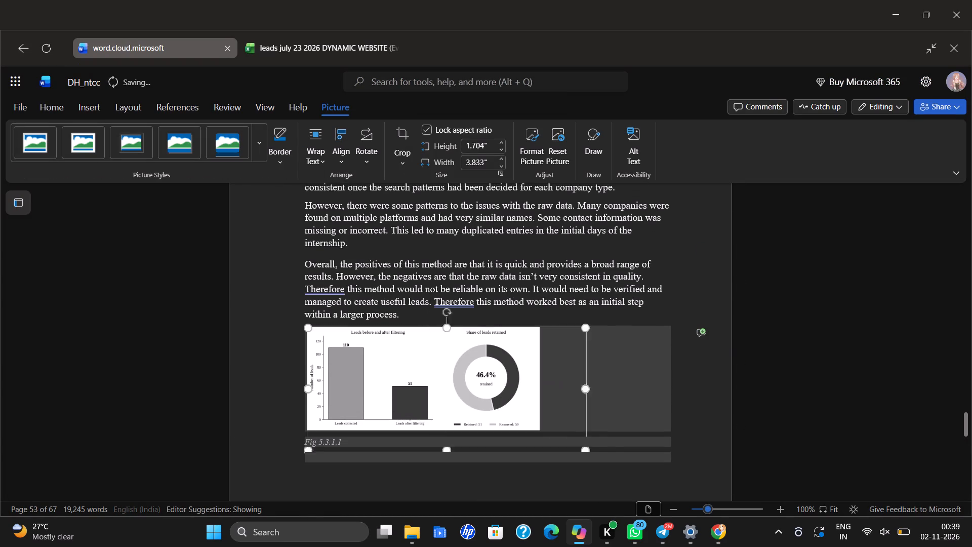
drag(628, 460, 699, 489)
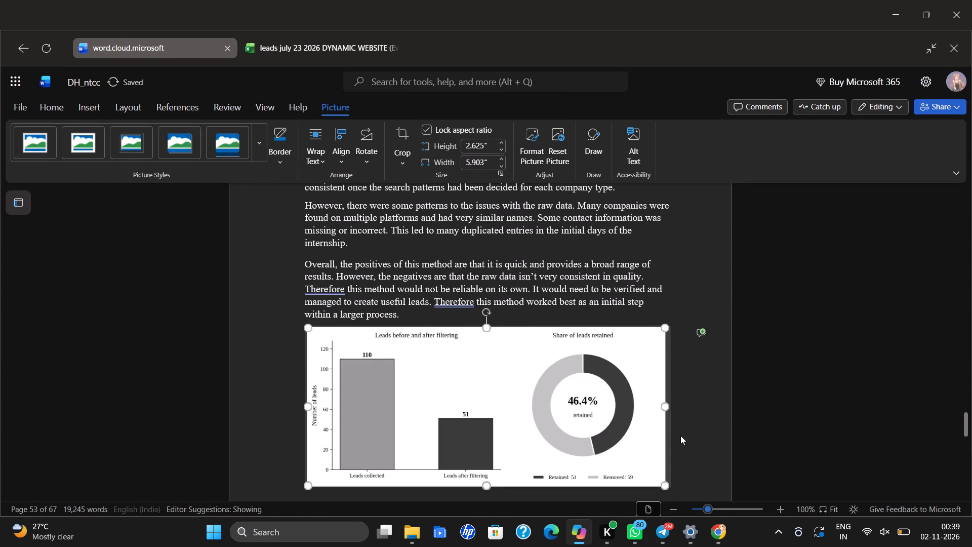
click(783, 372)
scroll(731, 342, down, 3)
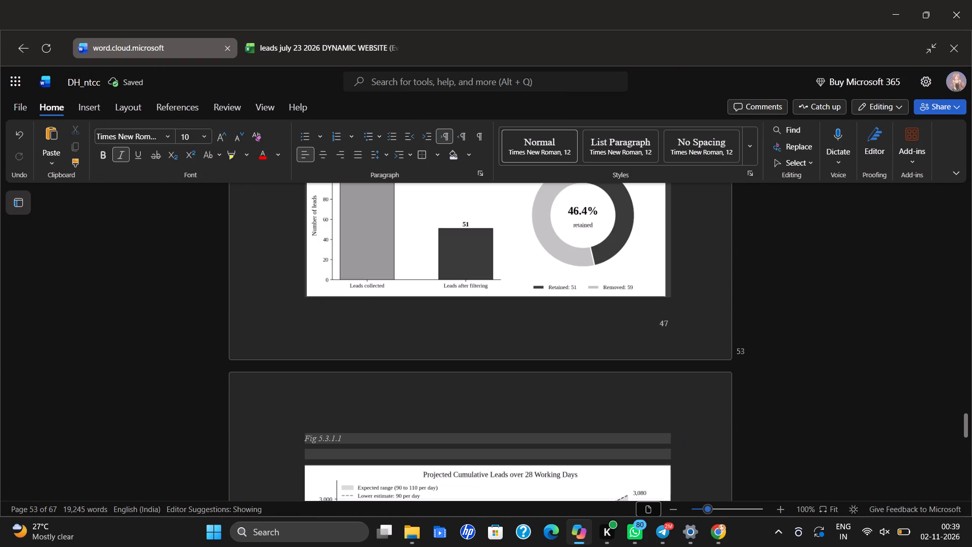
scroll(362, 303, up, 2)
click(625, 384)
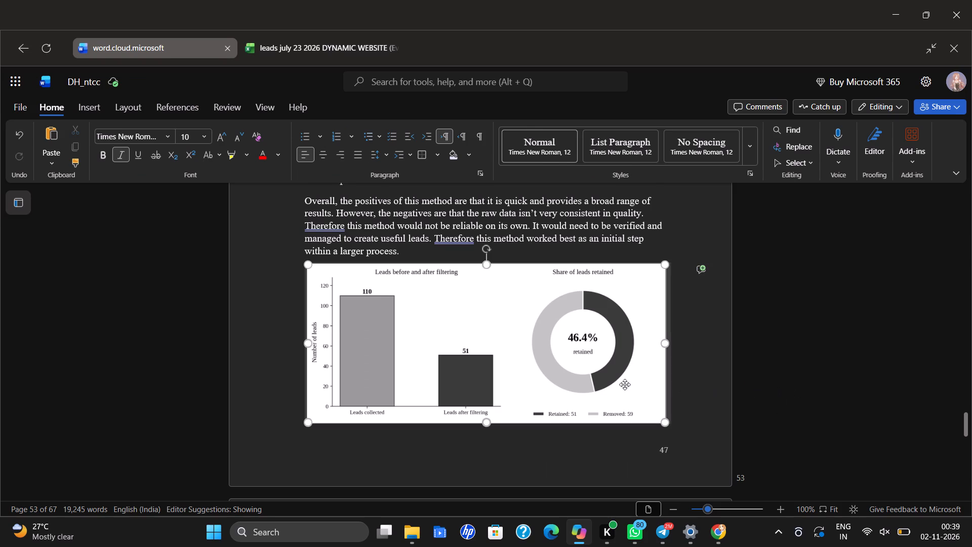
drag(665, 423, 649, 419)
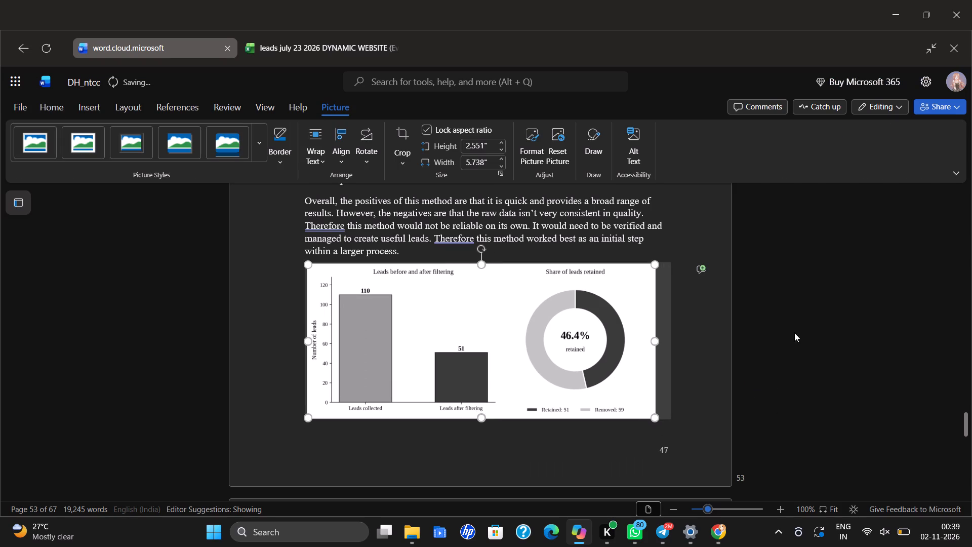
click(803, 327)
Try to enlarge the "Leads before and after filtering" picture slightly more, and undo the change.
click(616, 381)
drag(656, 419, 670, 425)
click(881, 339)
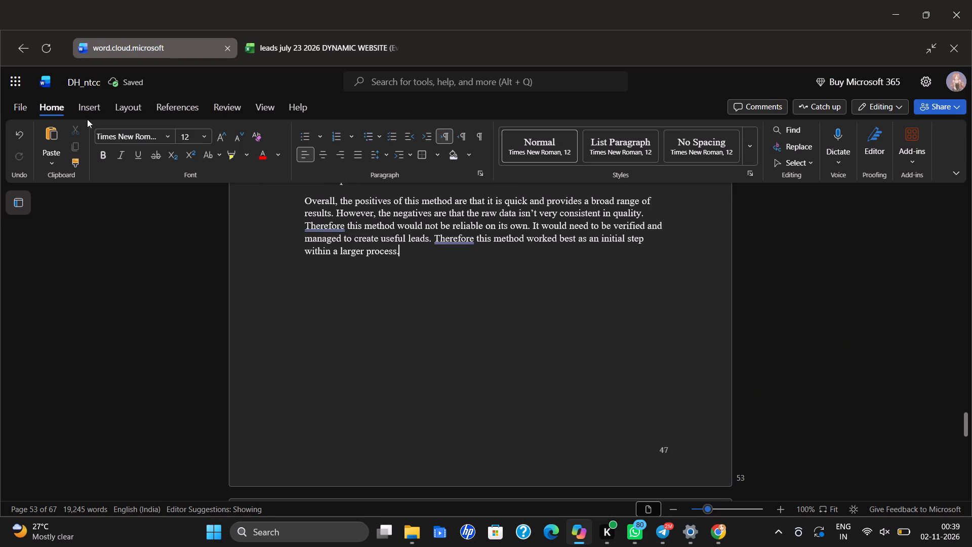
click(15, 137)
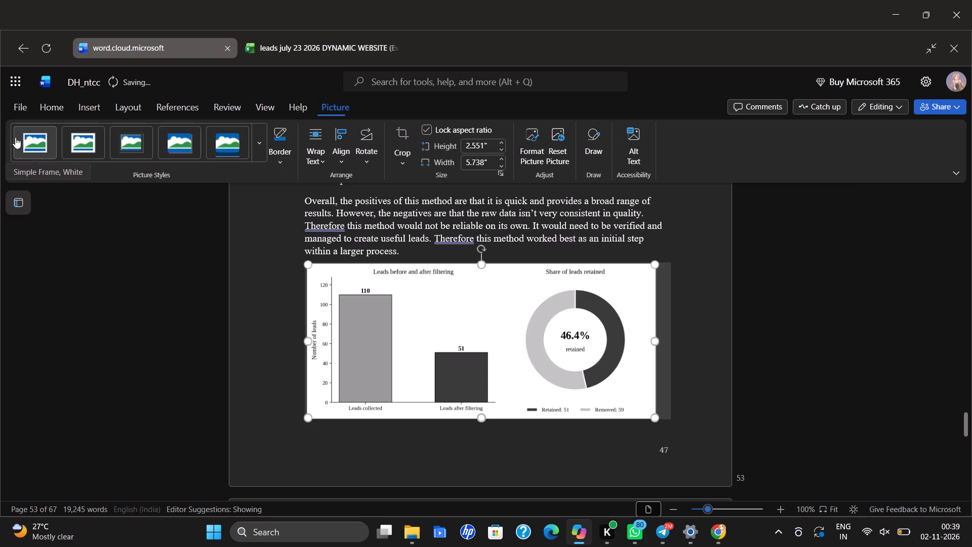
Shorten the opening words of the Figure 5.3.1.2 placeholder below the forecast chart to "Fig", removing "Insert".
click(756, 312)
scroll(756, 312, down, 6)
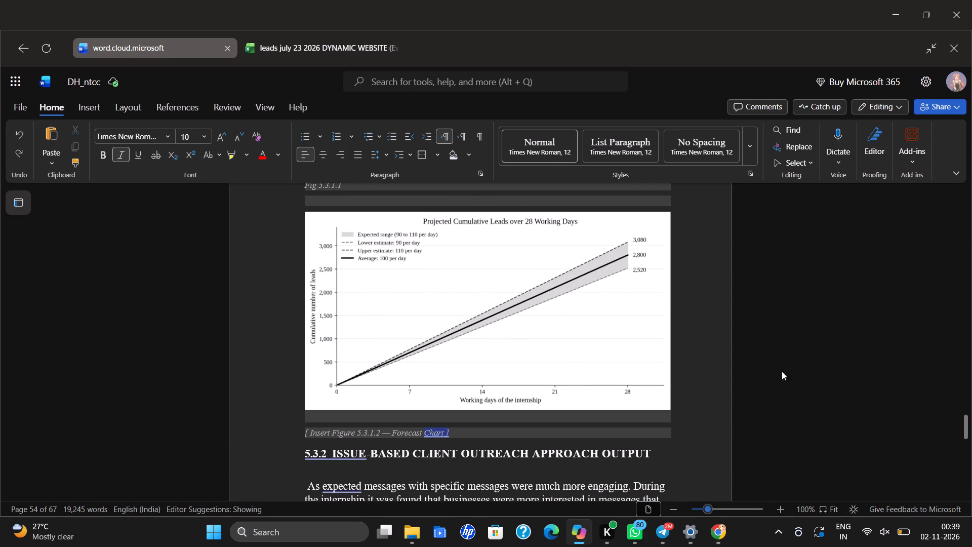
scroll(846, 304, down, 3)
scroll(846, 304, up, 1)
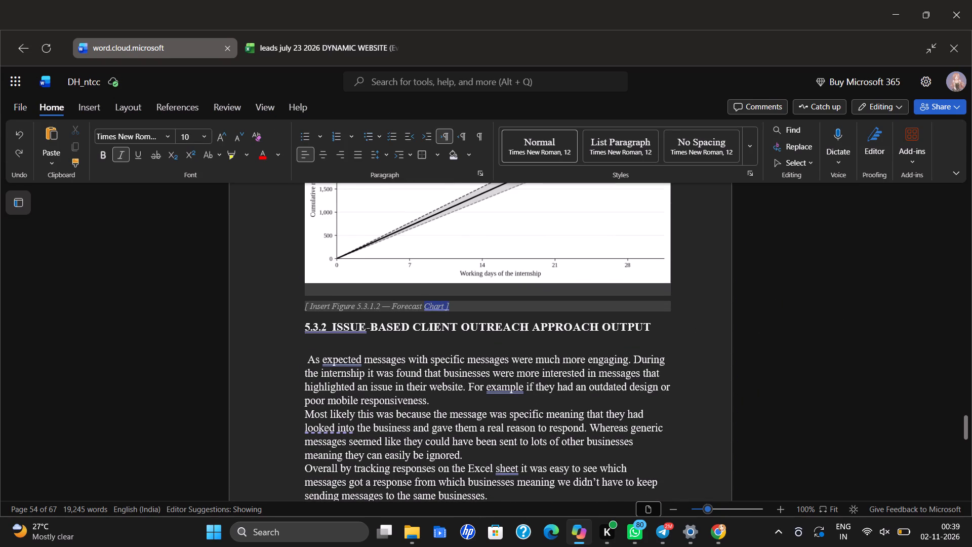
click(480, 308)
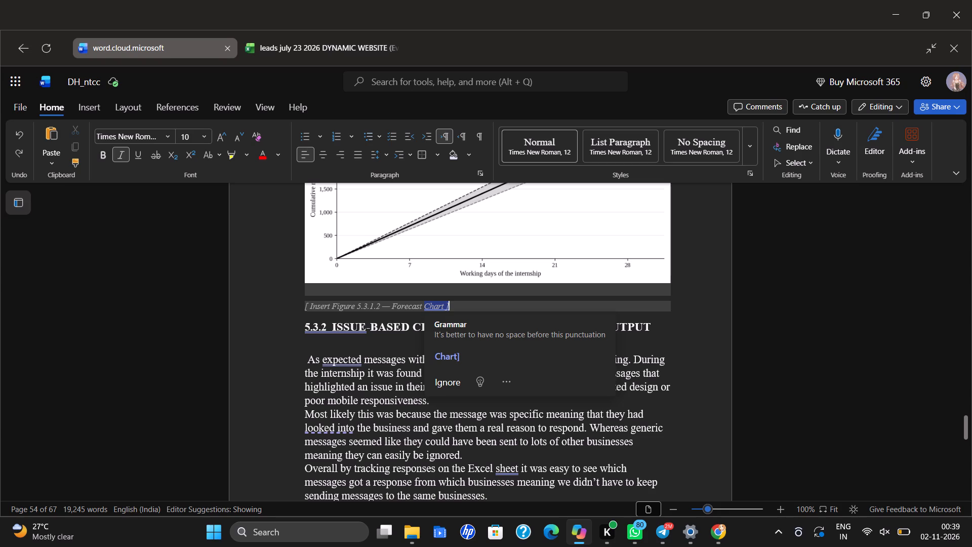
click(351, 308)
click(353, 308)
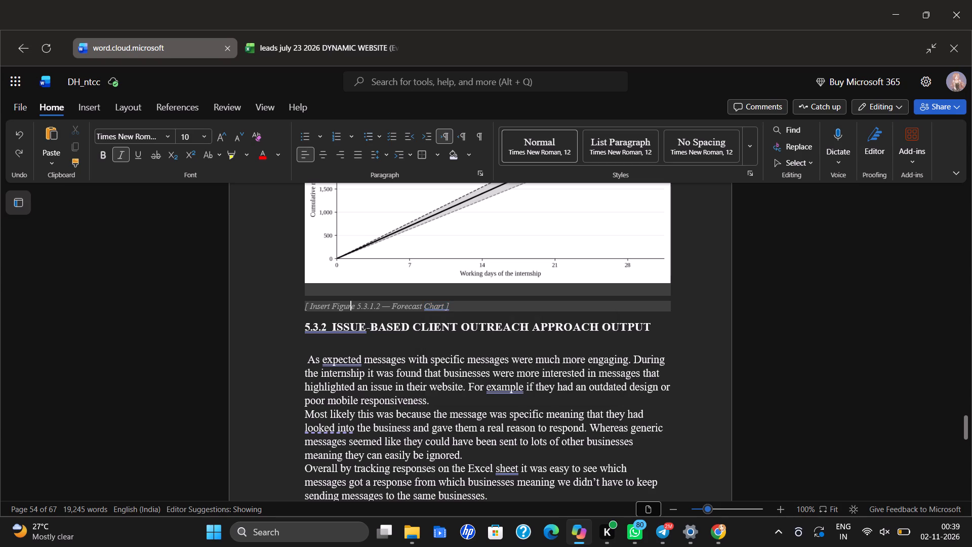
click(353, 308)
key(Right)
key(BackSpace)
key(BackSpace)
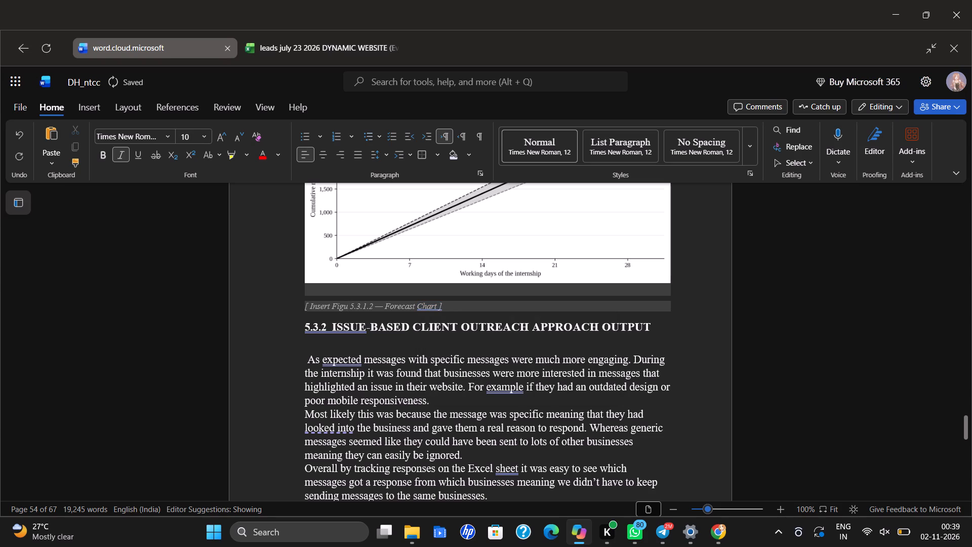
key(BackSpace)
key(Left)
key(Left)
key(Left)
key(BackSpace)
key(BackSpace)
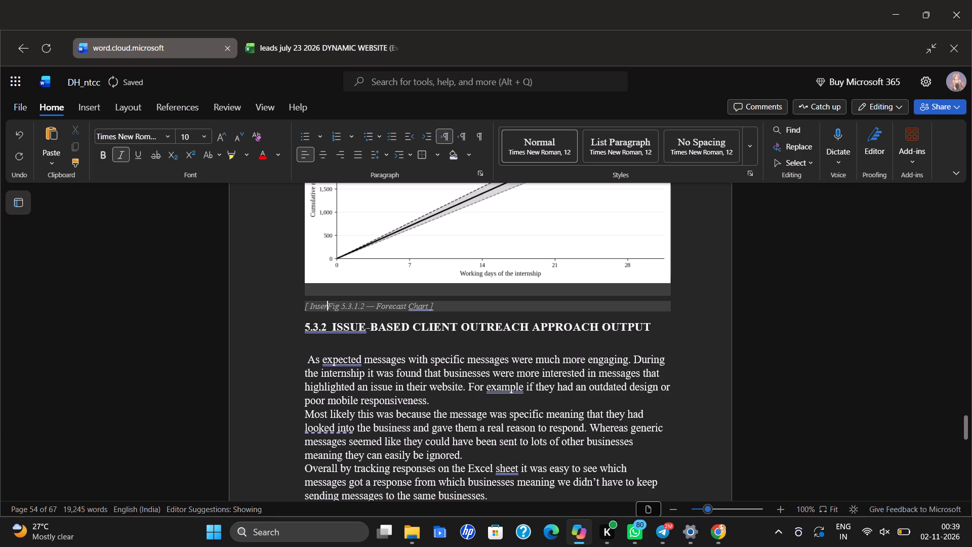
key(BackSpace)
key(BackSpace)
key(BackSpace)
key(BackSpace)
key(BackSpace)
key(BackSpace)
Remove the closing and opening square brackets from the placeholder so the caption reads "Fig 5.3.1.2 — Forecast Chart".
key(Right)
key(Right)
key(Right)
key(Right)
key(Right)
key(Right)
key(Right)
key(Right)
key(Right)
key(Right)
key(Right)
key(Right)
key(Right)
key(Right)
key(Right)
key(Right)
key(Right)
key(Right)
key(Right)
key(Right)
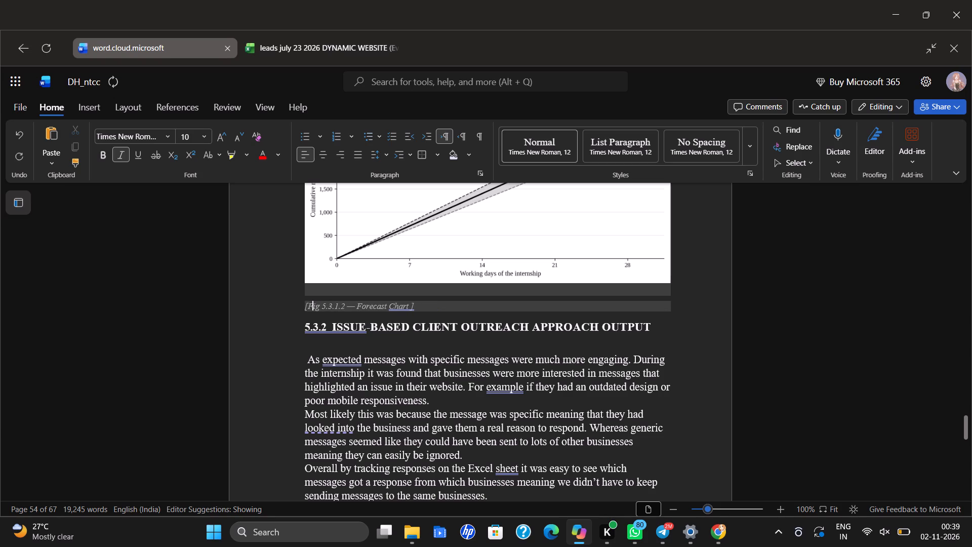
key(Right)
key(Right)
key(Right)
key(Right)
key(BackSpace)
key(BackSpace)
key(Left)
key(Left)
key(Left)
key(Left)
key(Left)
key(Left)
key(Left)
key(Left)
key(Left)
key(Left)
key(Left)
key(Left)
key(Left)
key(Left)
key(Left)
key(Left)
key(Left)
key(Left)
key(Left)
key(Left)
key(Right)
key(BackSpace)
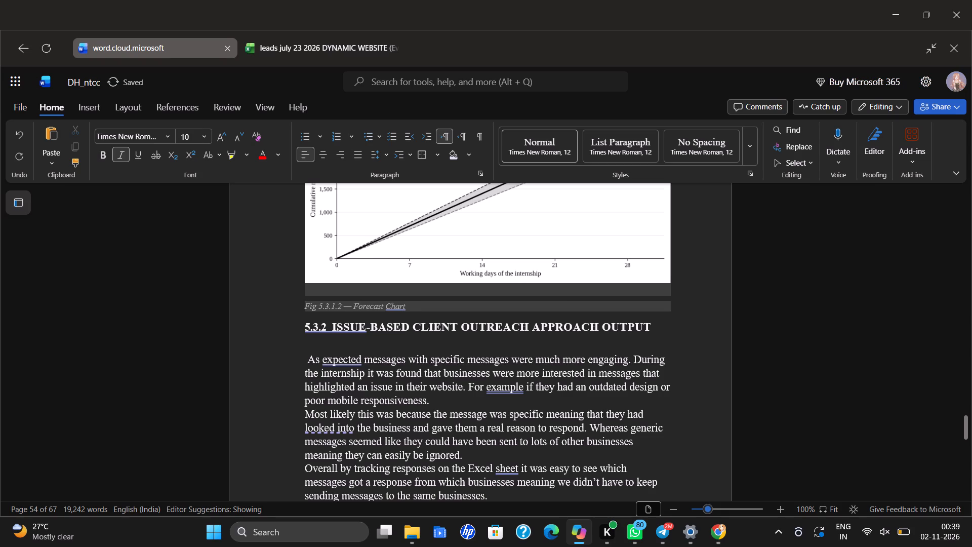
Delete the dash and "Forecast Chart" from the caption, leaving only "Fig 5.3.1.2" to match the previous figure's caption.
scroll(579, 329, up, 2)
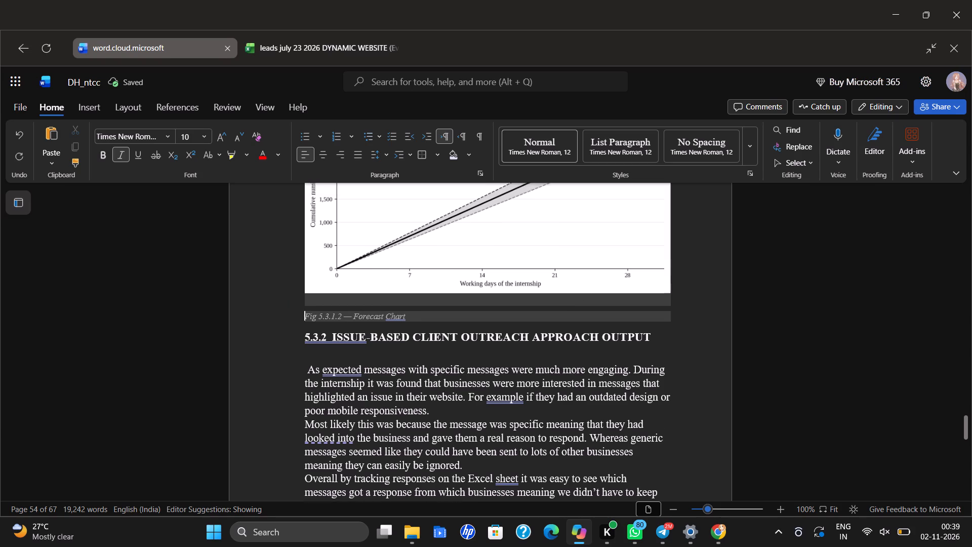
scroll(579, 329, up, 9)
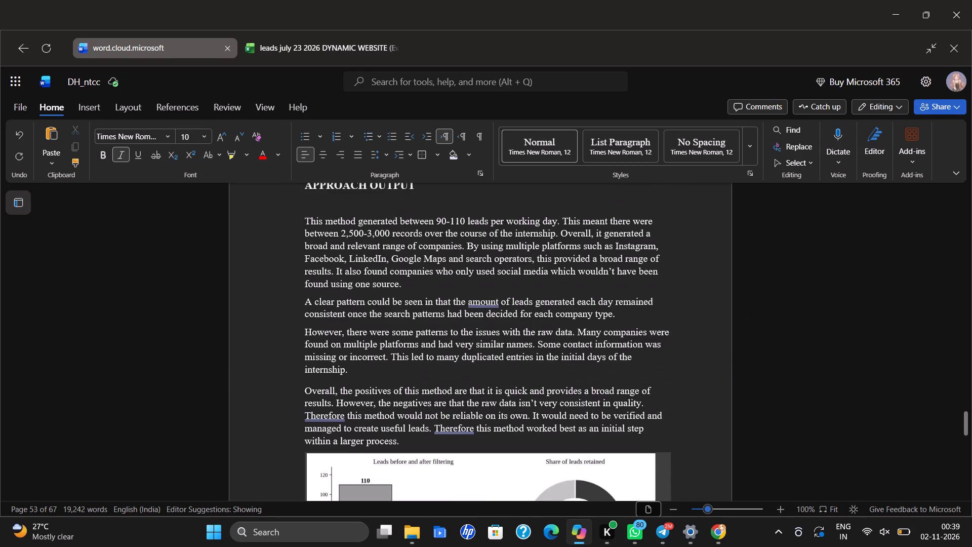
scroll(581, 325, down, 5)
scroll(440, 422, down, 8)
scroll(451, 406, up, 2)
click(425, 315)
click(426, 309)
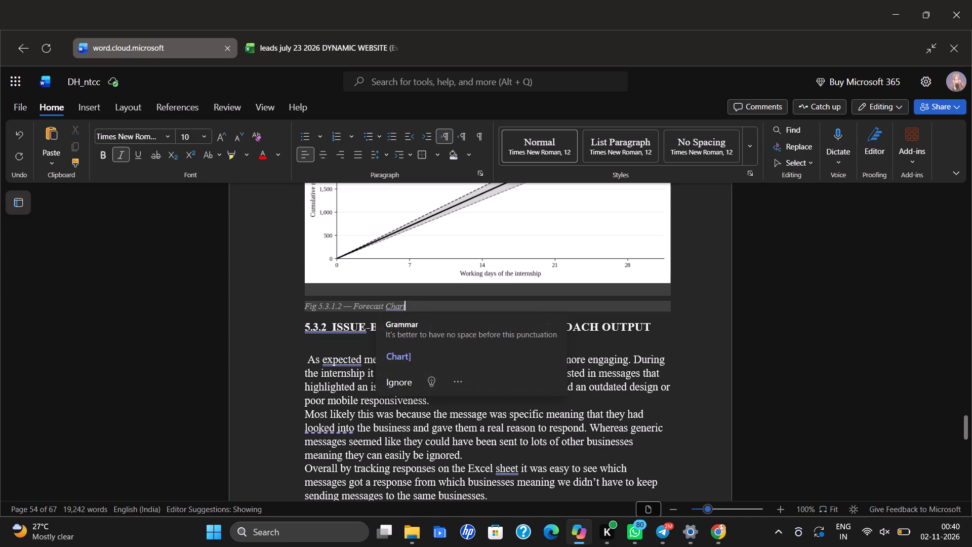
key(BackSpace)
key(BackSpace)
key(BackSpace)
key(BackSpace)
key(BackSpace)
key(BackSpace)
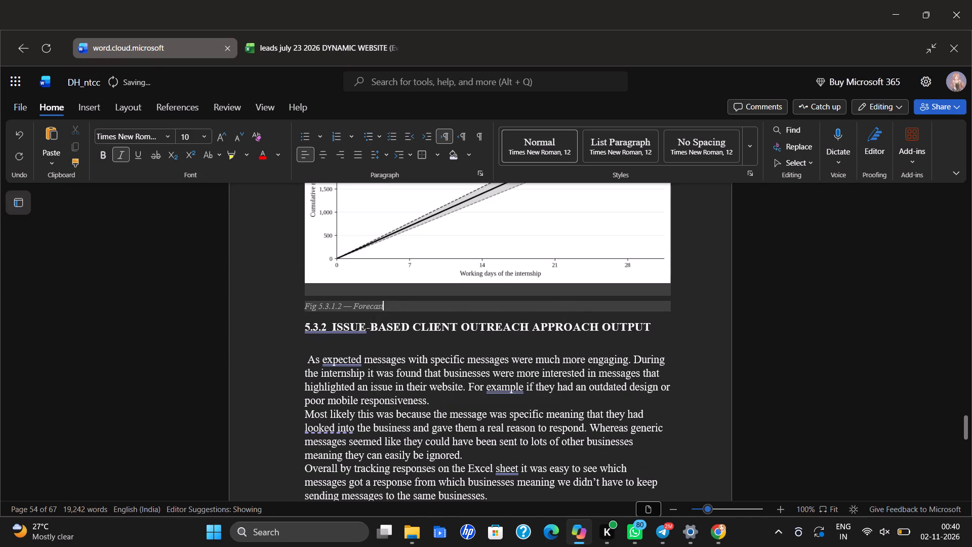
key(BackSpace)
key(BackSpace)
key(BackSpace)
key(BackSpace)
key(BackSpace)
key(BackSpace)
key(BackSpace)
key(BackSpace)
key(BackSpace)
key(BackSpace)
scroll(452, 302, up, 5)
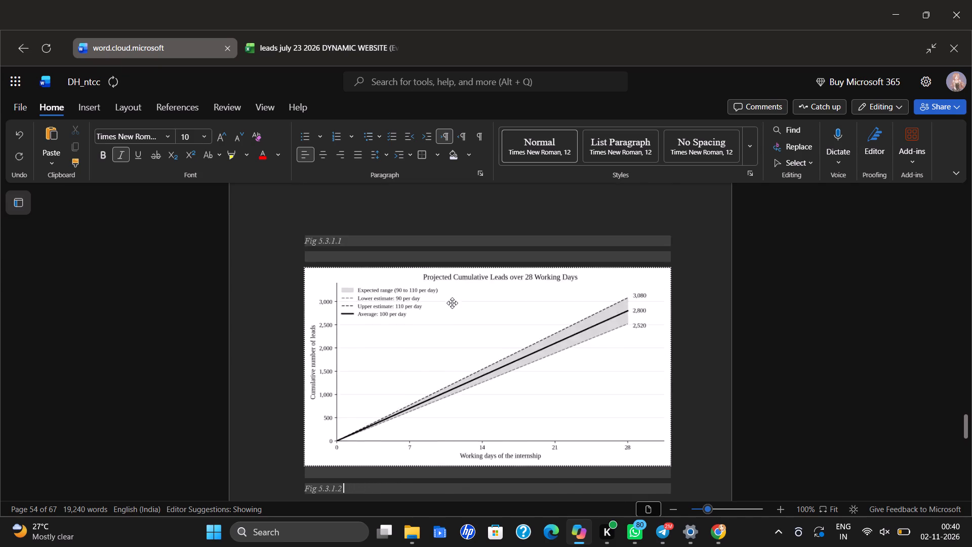
scroll(452, 303, up, 7)
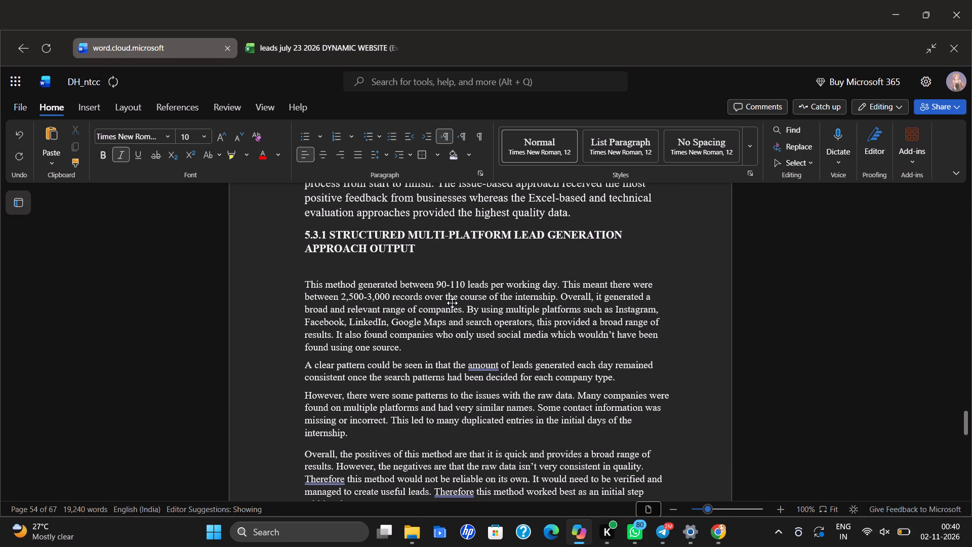
scroll(453, 303, down, 13)
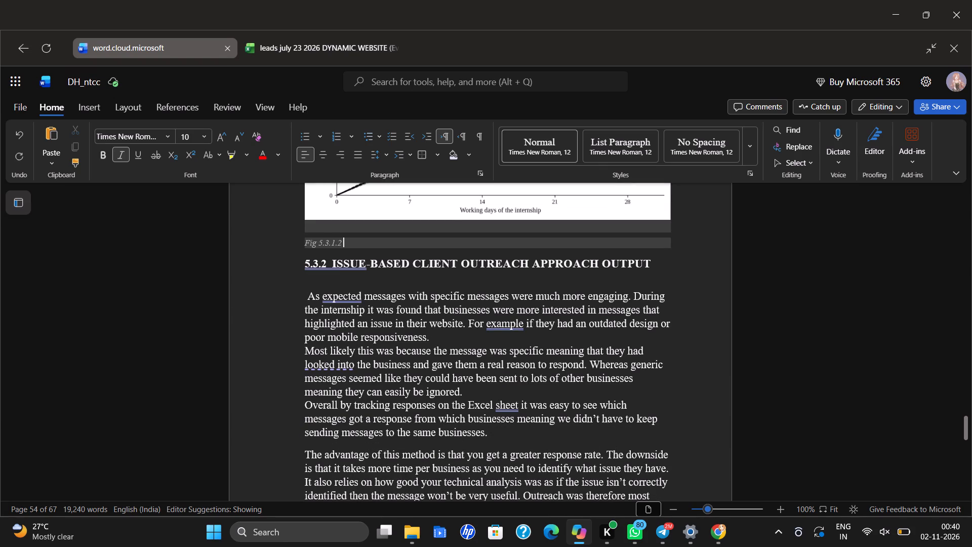
scroll(307, 340, down, 3)
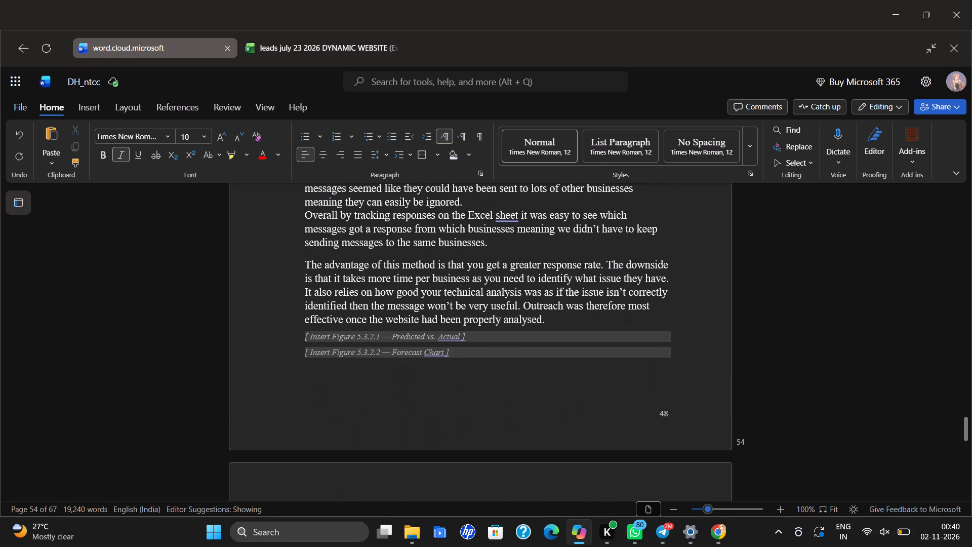
scroll(392, 329, down, 1)
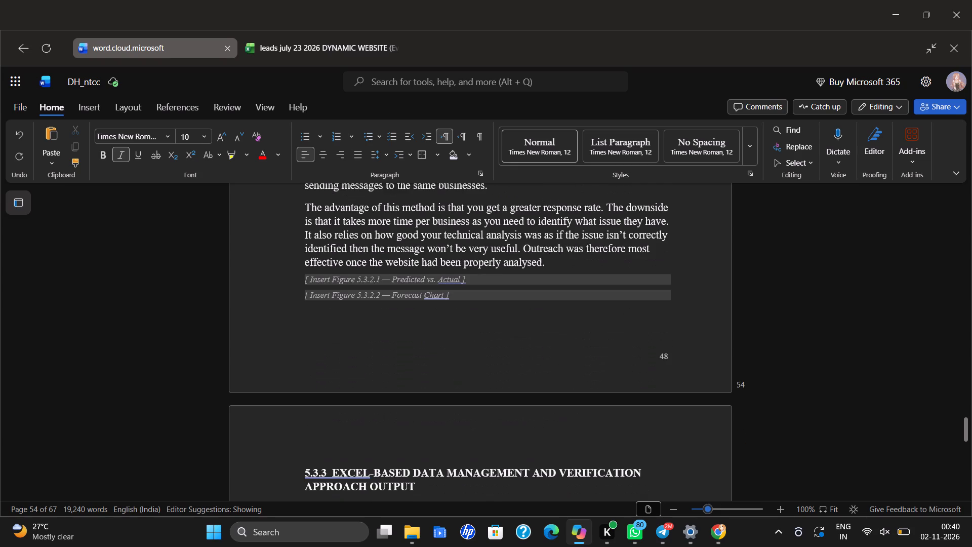